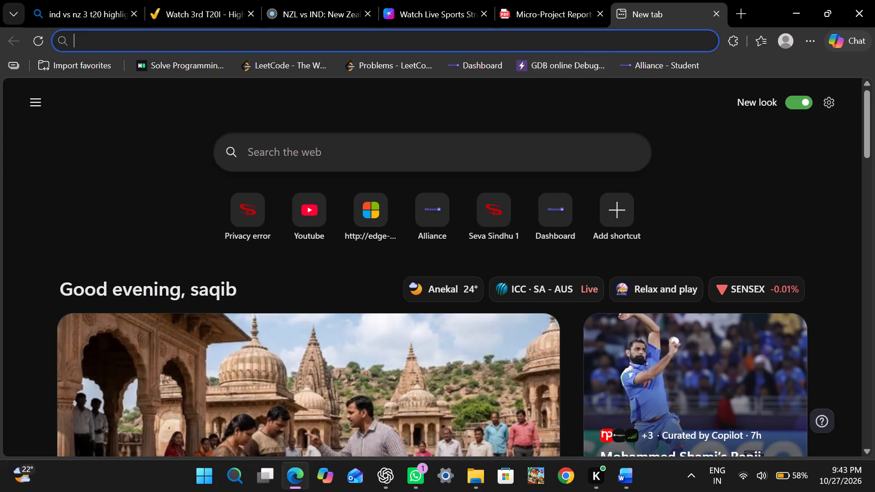
# Search the web for "pdf to word document" and open Adobe Acrobat's Convert PDF to Word page from the results.
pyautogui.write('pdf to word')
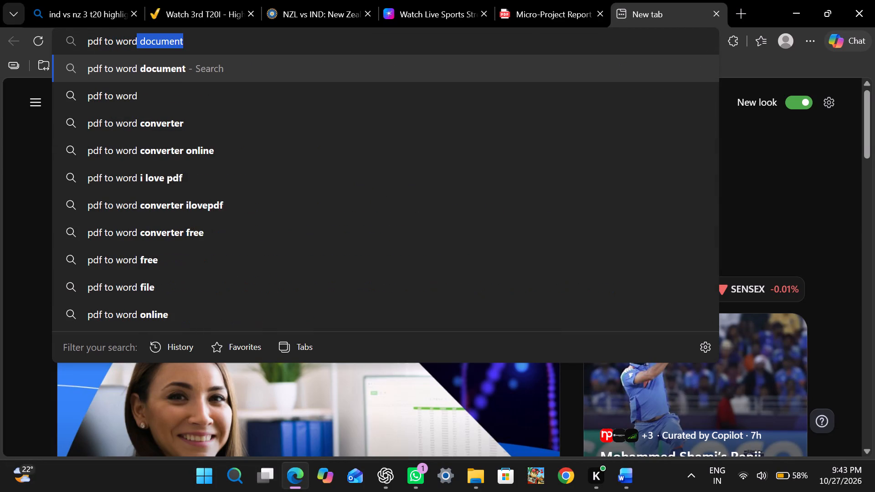
pyautogui.click(180, 73)
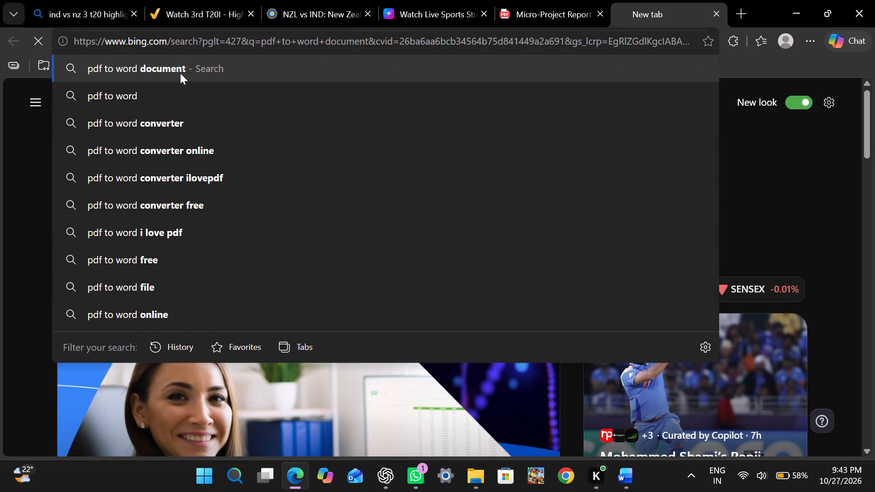
pyautogui.click(175, 248)
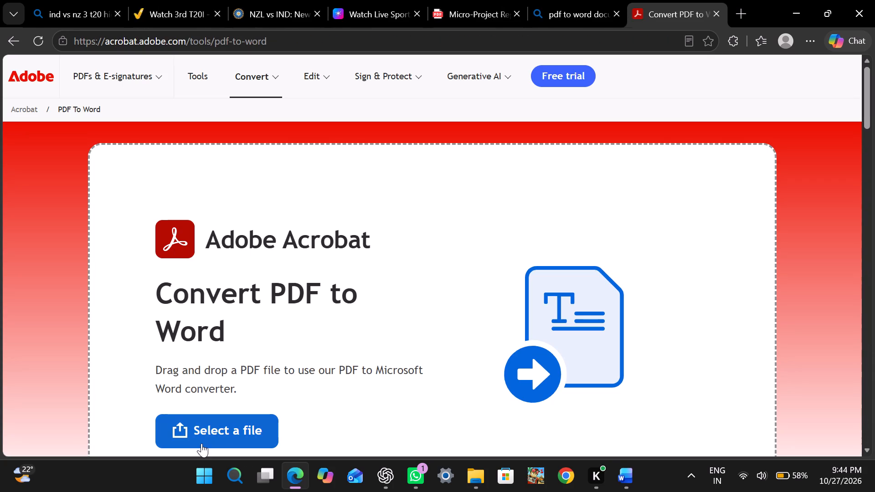
# Start selecting a PDF file from the computer to upload to the Adobe Acrobat PDF to Word converter.
pyautogui.click(206, 427)
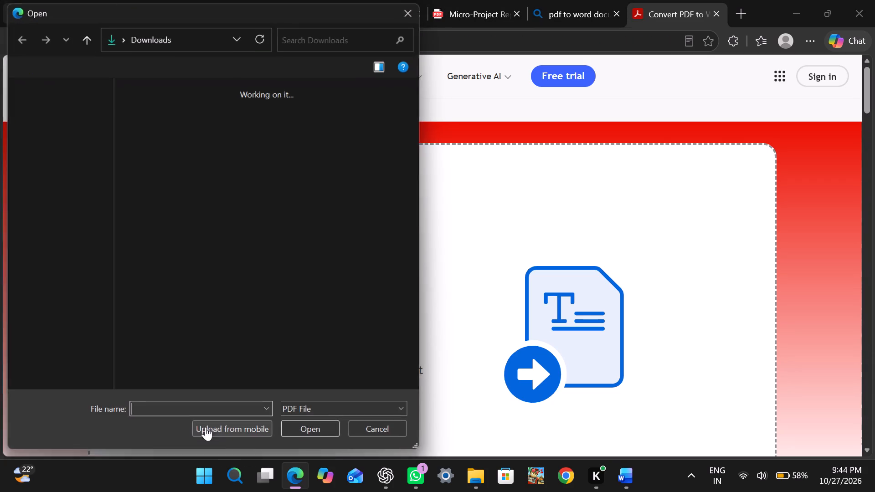
# Upload the Micro-Project Report - Banking Application PDF from Downloads to Adobe Acrobat's PDF to Word converter.
pyautogui.scroll(-20, 211, 253)
pyautogui.scroll(-20, 211, 253)
pyautogui.scroll(-20, 211, 253)
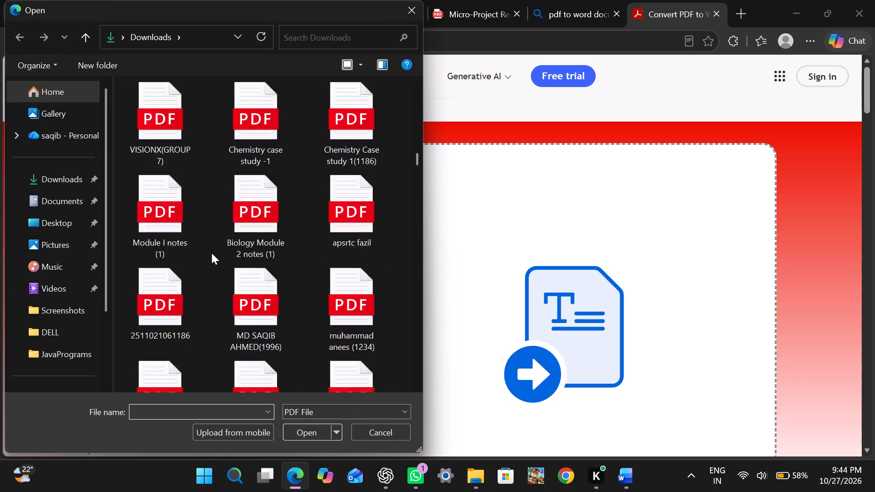
pyautogui.scroll(-20, 211, 253)
pyautogui.scroll(-20, 211, 253)
pyautogui.scroll(-20, 211, 253)
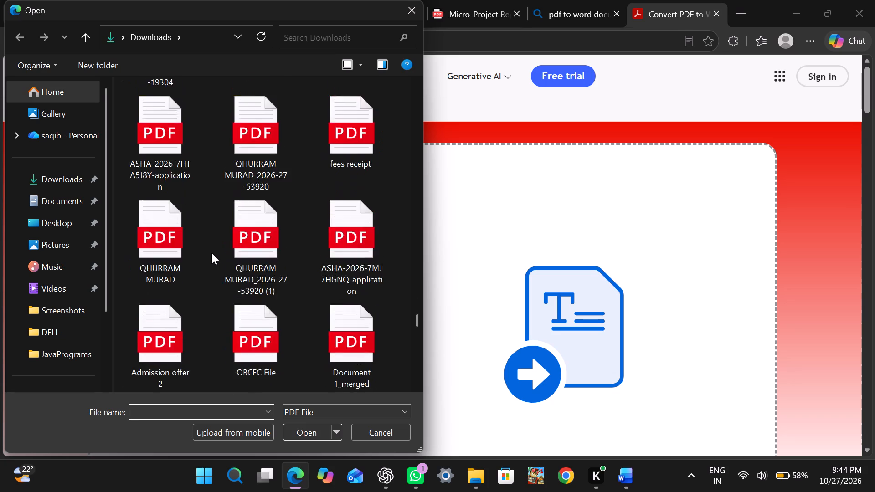
pyautogui.scroll(-20, 211, 253)
pyautogui.scroll(-6, 211, 253)
pyautogui.doubleClick(156, 363)
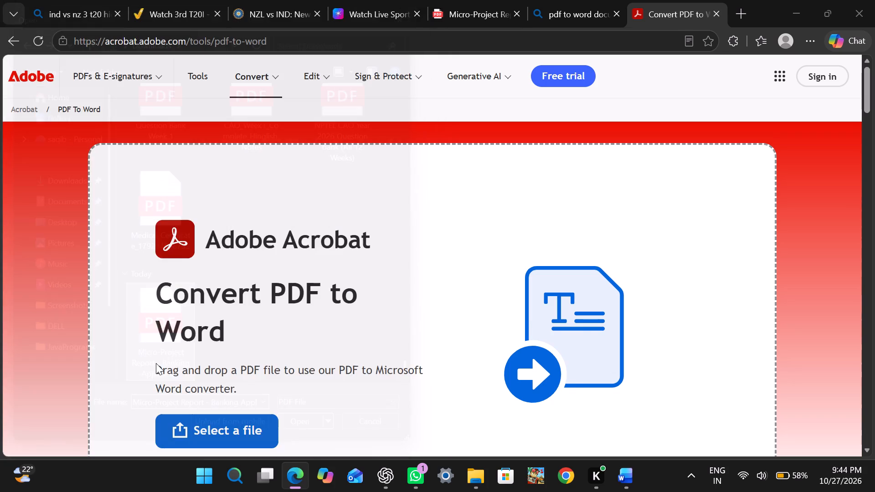
# Check the converted file's preview, download Micro-Project Report - Banking Application.docx and open it in Word.
pyautogui.scroll(-1, 344, 336)
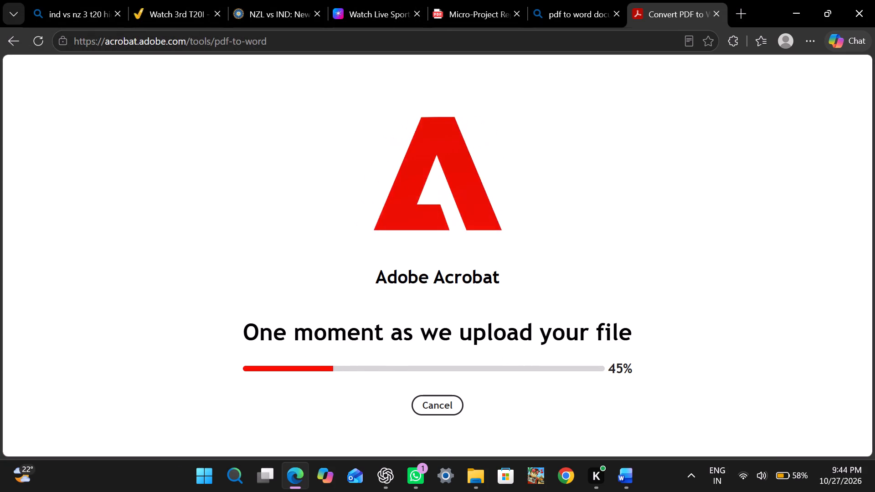
pyautogui.scroll(-1, 344, 336)
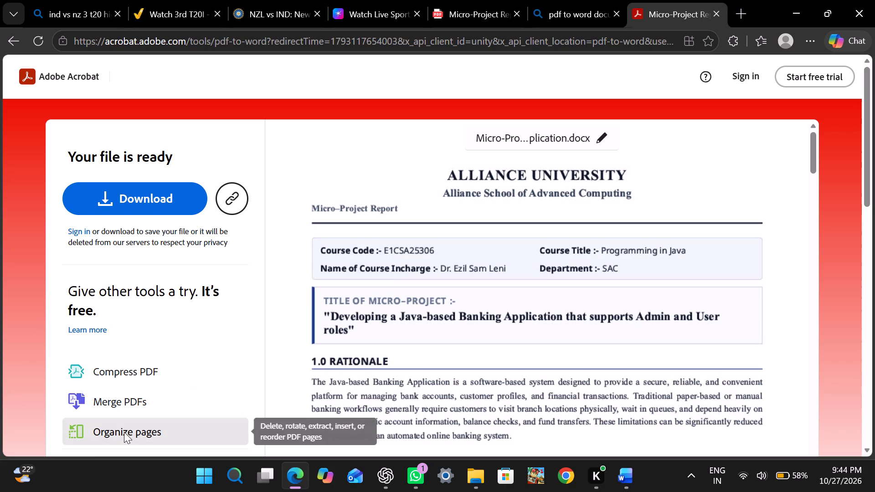
pyautogui.scroll(-11, 410, 328)
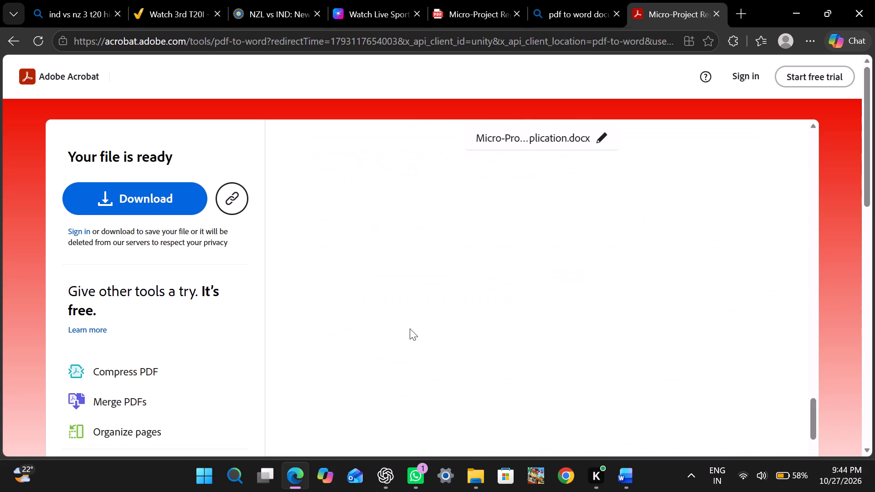
pyautogui.scroll(5, 405, 360)
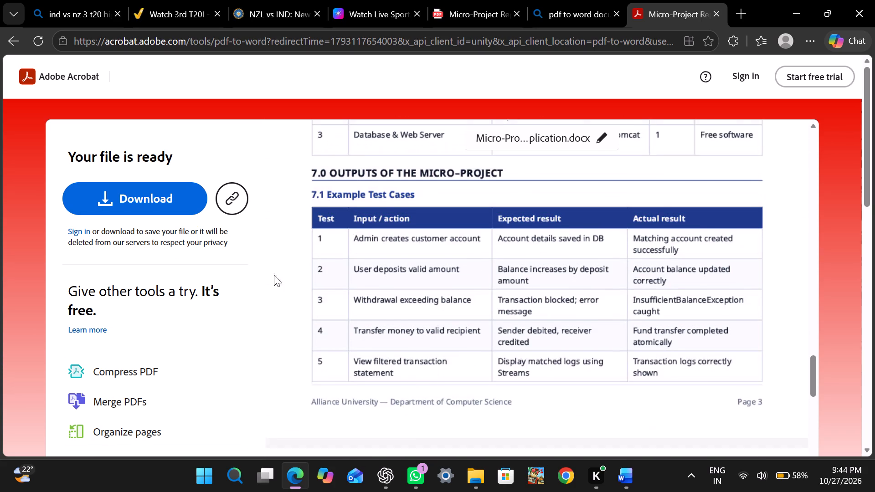
pyautogui.click(156, 214)
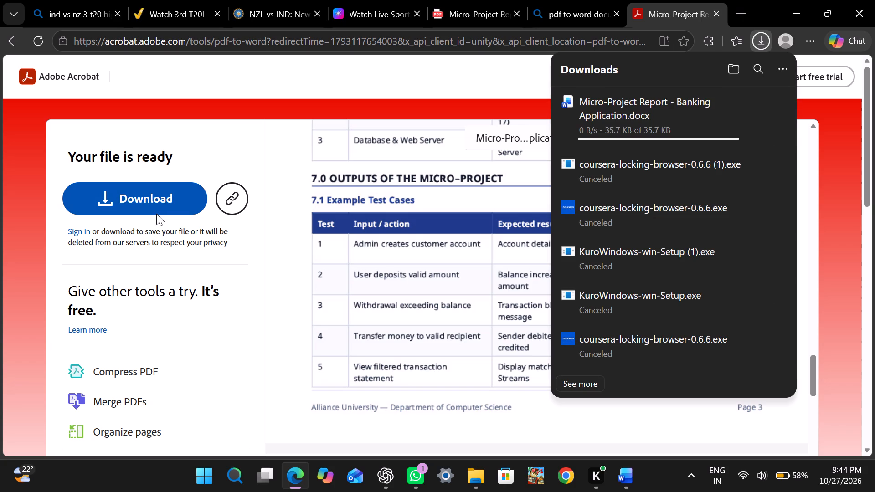
pyautogui.click(602, 134)
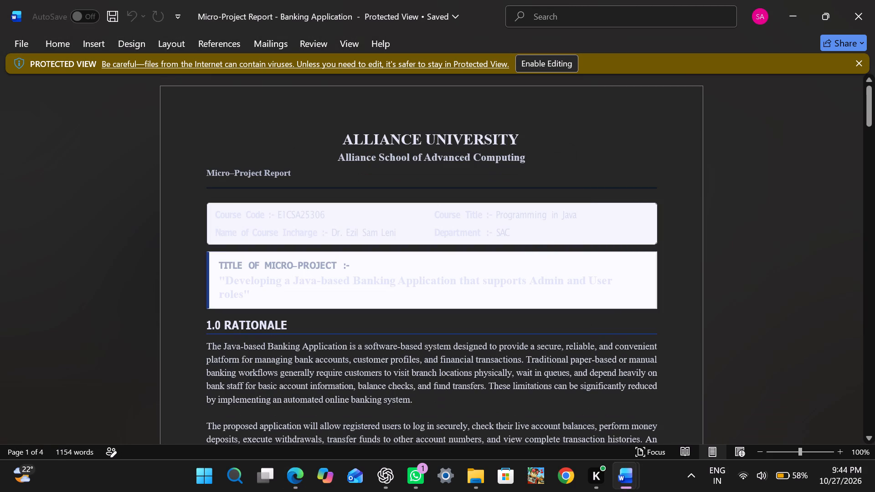
# Look through all pages of the converted Word report, examining its text, coloured boxes and tables.
pyautogui.scroll(-6, 532, 251)
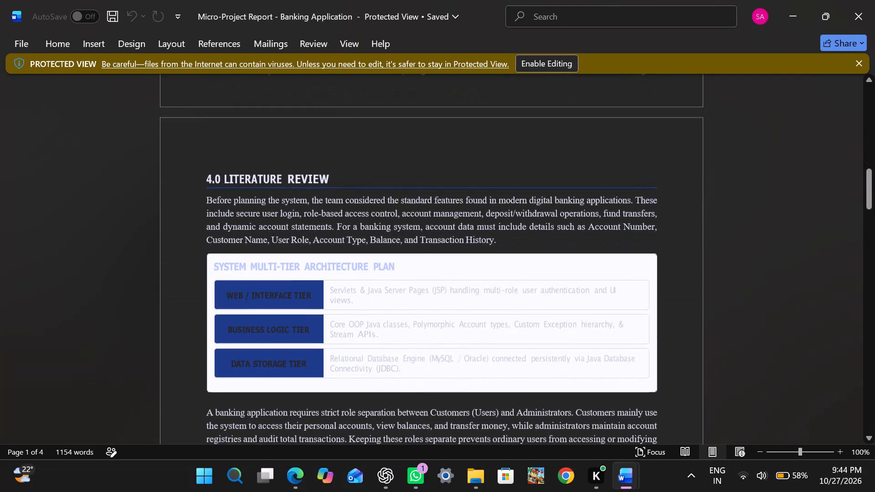
pyautogui.scroll(-4, 532, 251)
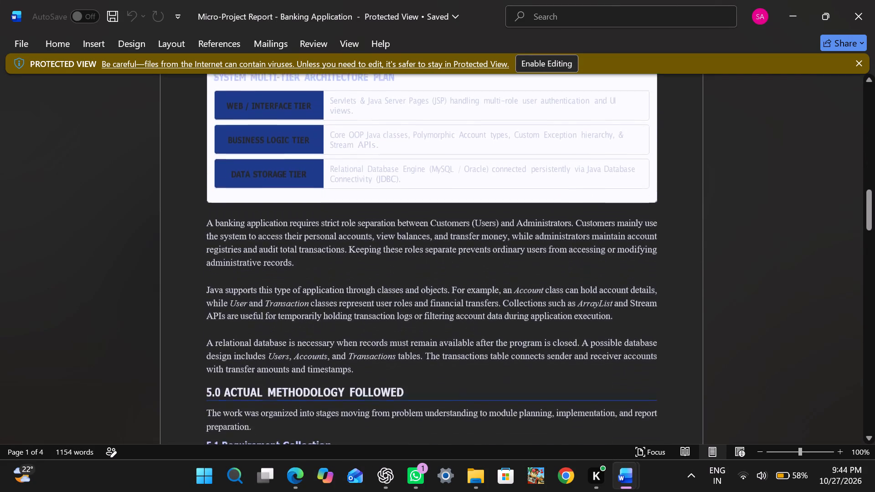
pyautogui.scroll(-3, 532, 251)
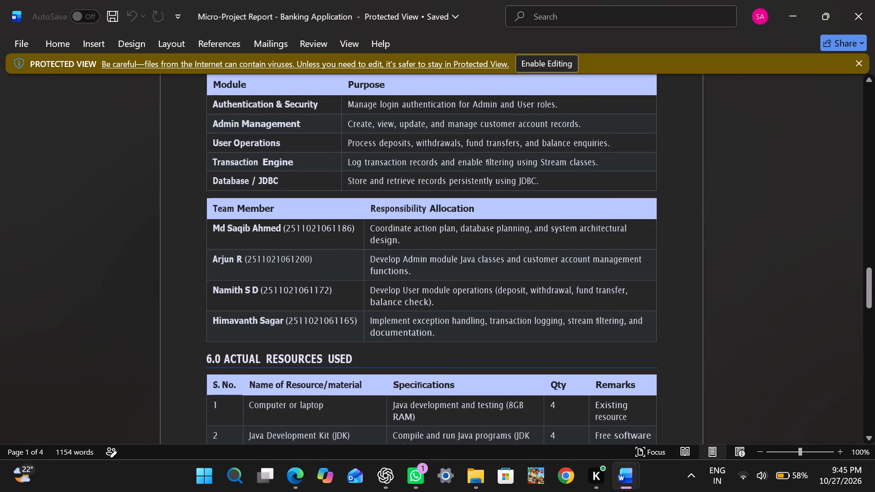
pyautogui.scroll(-5, 532, 251)
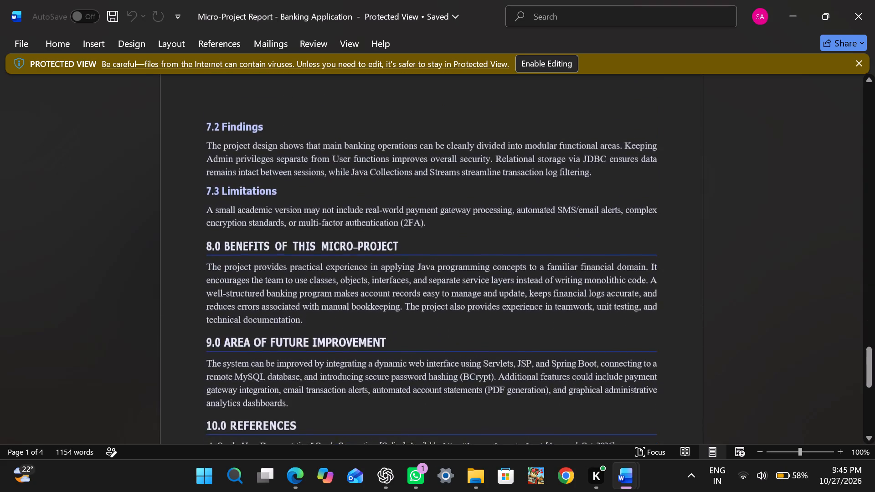
pyautogui.scroll(-5, 532, 251)
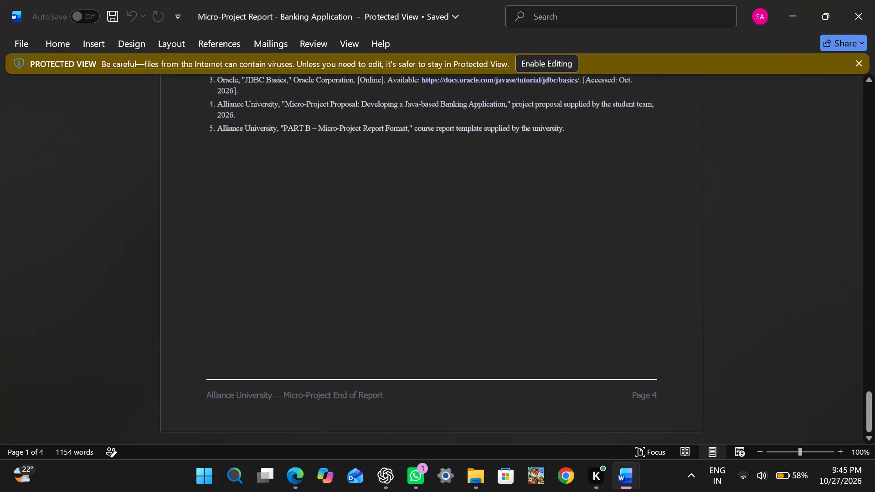
pyautogui.scroll(8, 532, 251)
pyautogui.scroll(17, 532, 251)
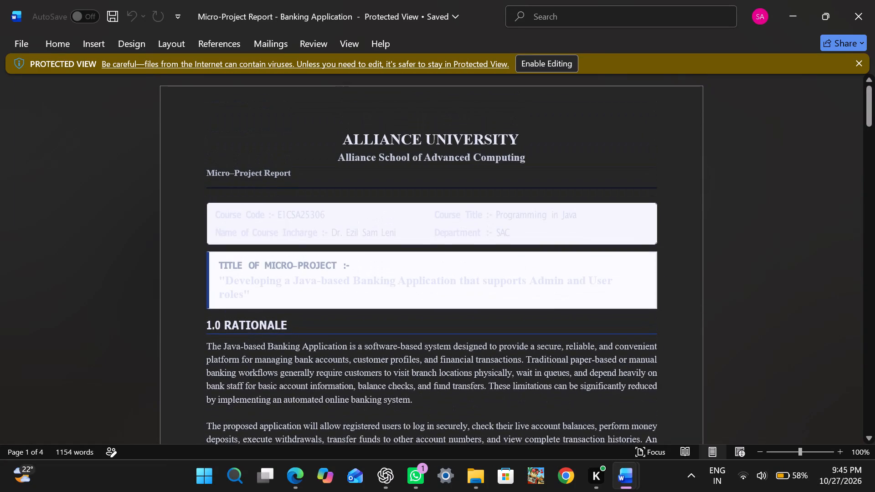
pyautogui.scroll(-3, 399, 299)
pyautogui.scroll(5, 399, 299)
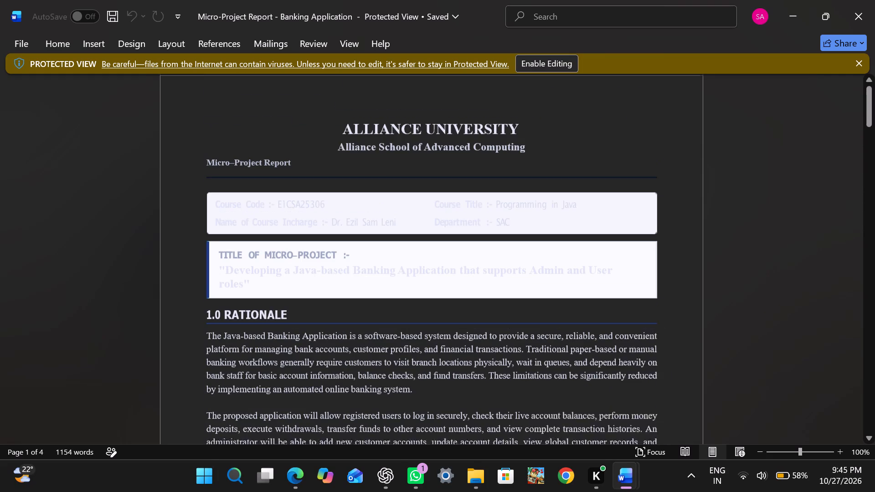
# Start saving the protected report and enable saving for it.
pyautogui.click(24, 41)
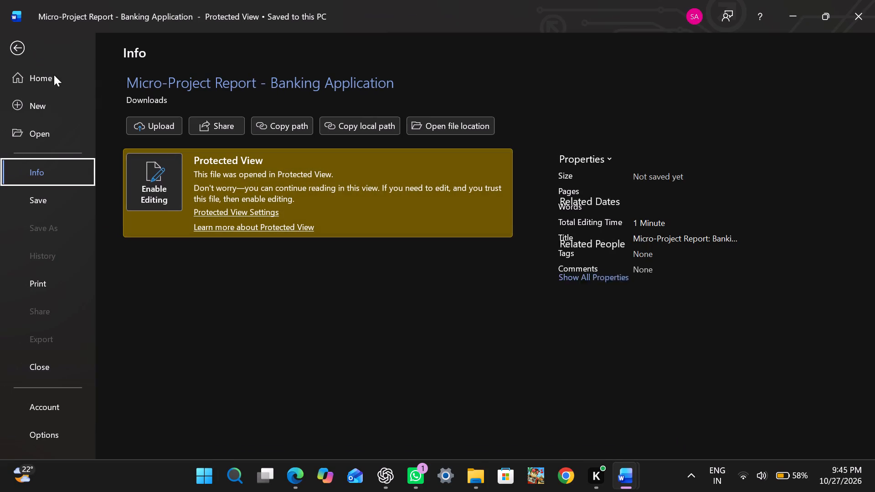
pyautogui.click(45, 200)
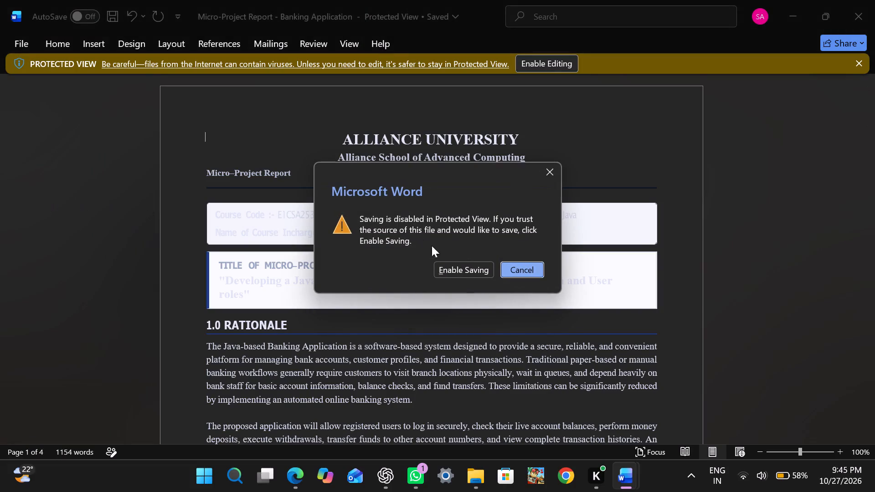
pyautogui.click(464, 274)
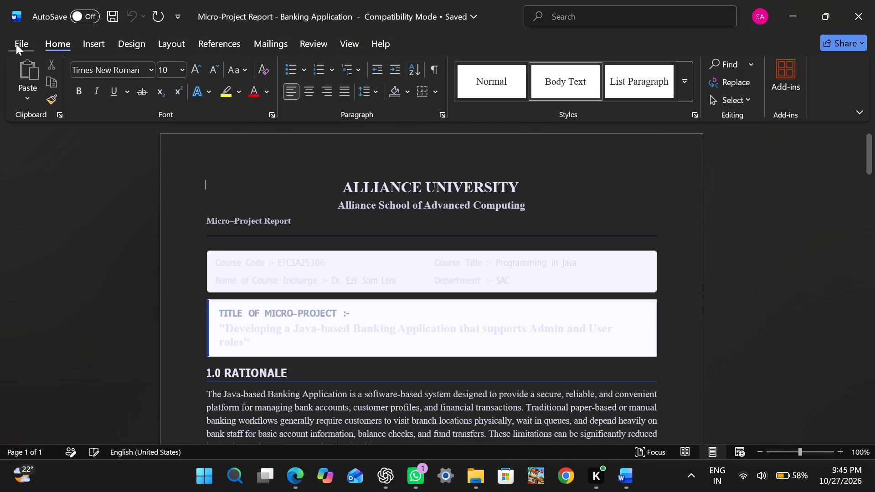
# Save a copy of the report in Downloads as a PDF named Micro-Project Report - Banking Application1.
pyautogui.click(16, 44)
pyautogui.click(40, 226)
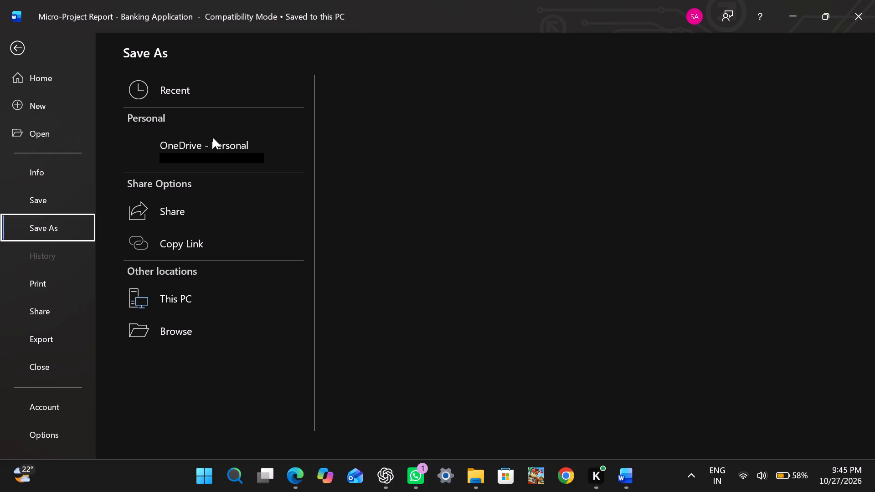
pyautogui.click(201, 291)
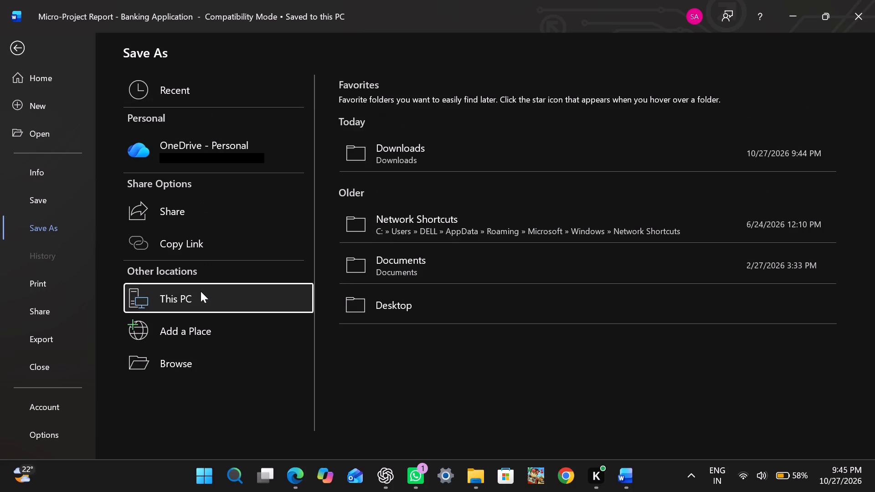
pyautogui.click(403, 146)
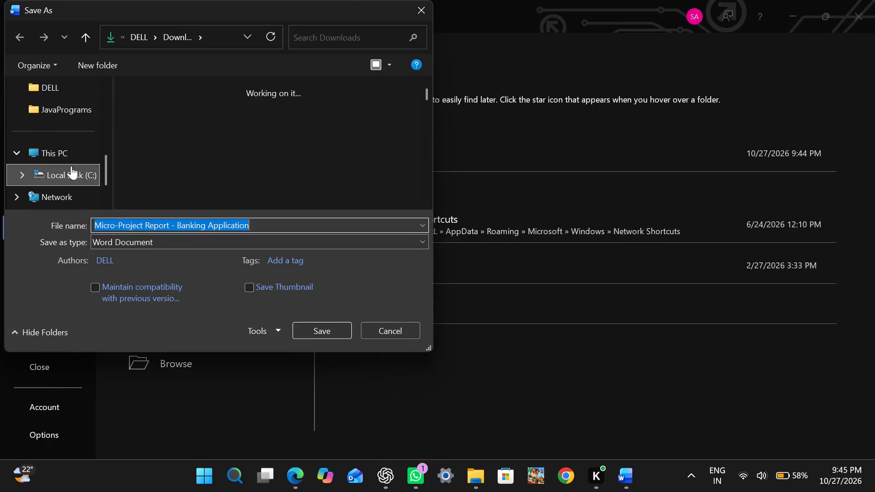
pyautogui.scroll(20, 68, 160)
pyautogui.scroll(20, 68, 160)
pyautogui.scroll(15, 68, 160)
pyautogui.click(63, 173)
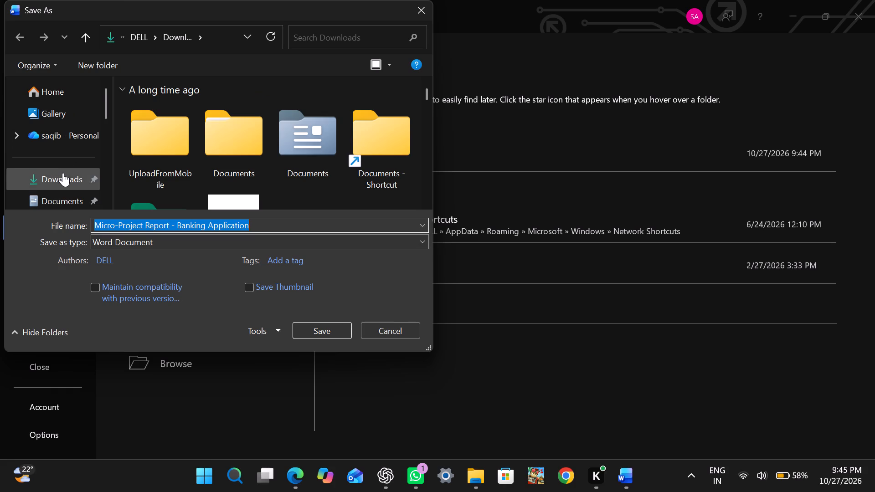
pyautogui.click(121, 243)
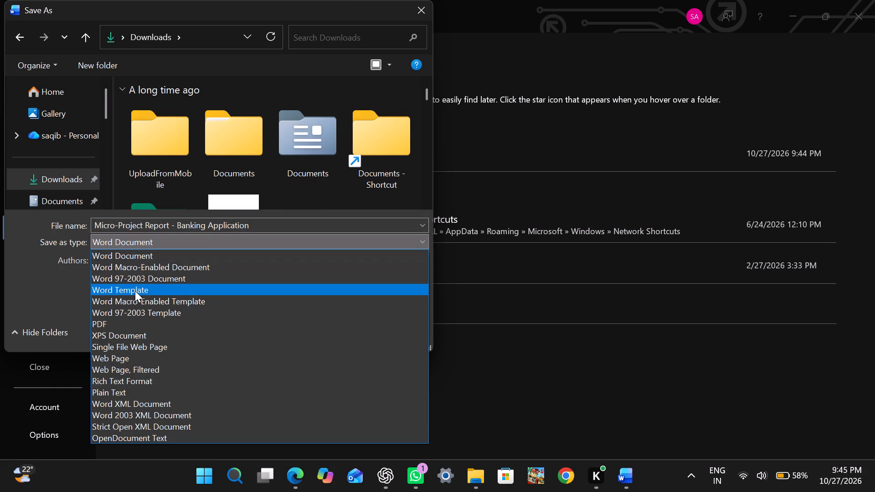
pyautogui.click(140, 320)
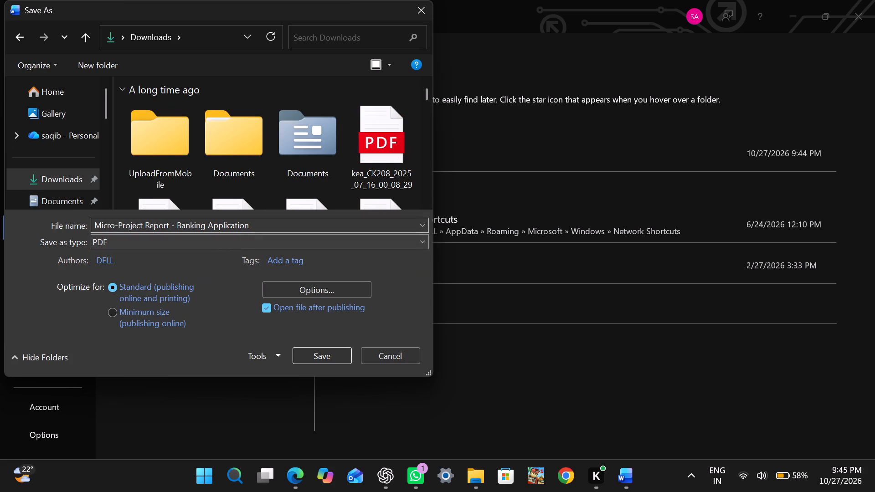
pyautogui.click(302, 355)
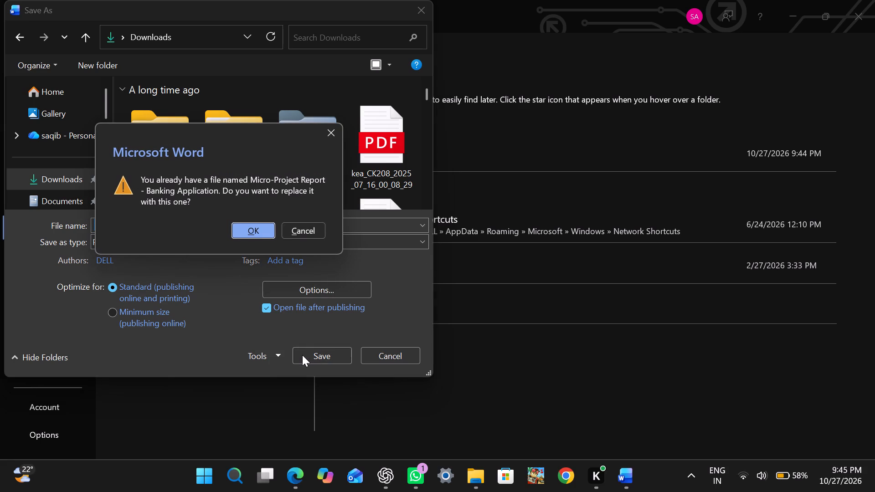
pyautogui.click(303, 234)
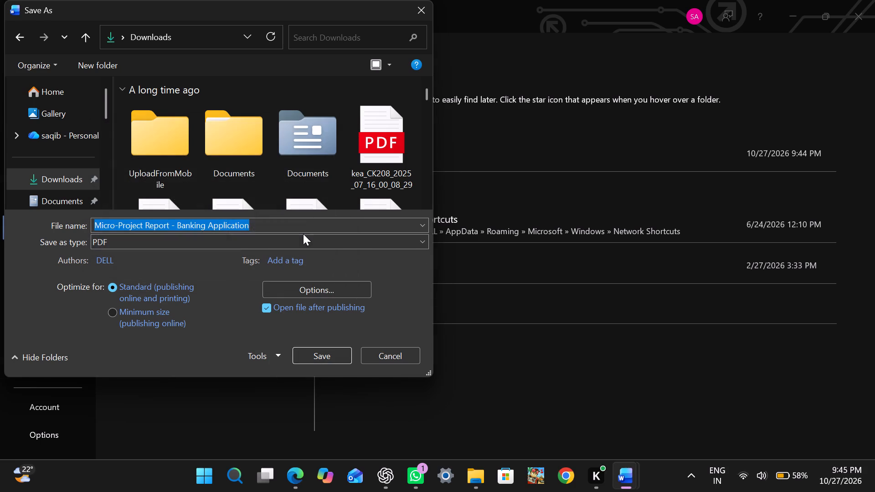
pyautogui.click(283, 224)
pyautogui.click(275, 224)
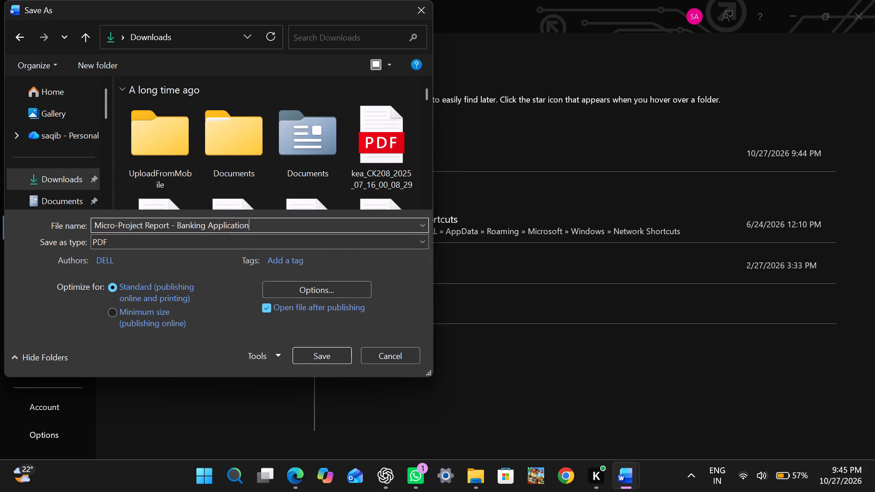
pyautogui.press('1')
pyautogui.click(318, 355)
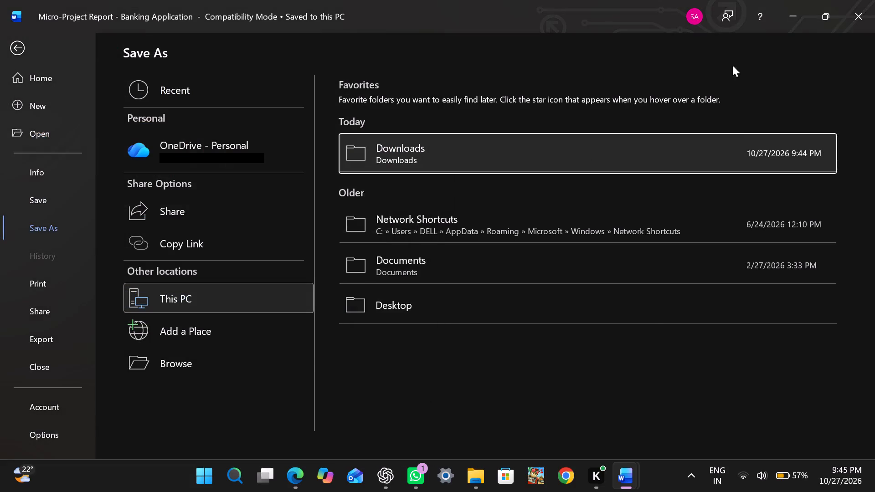
# Open the exported Micro-Project Report - Banking Application1 PDF from the recent files in File Explorer.
pyautogui.click(480, 478)
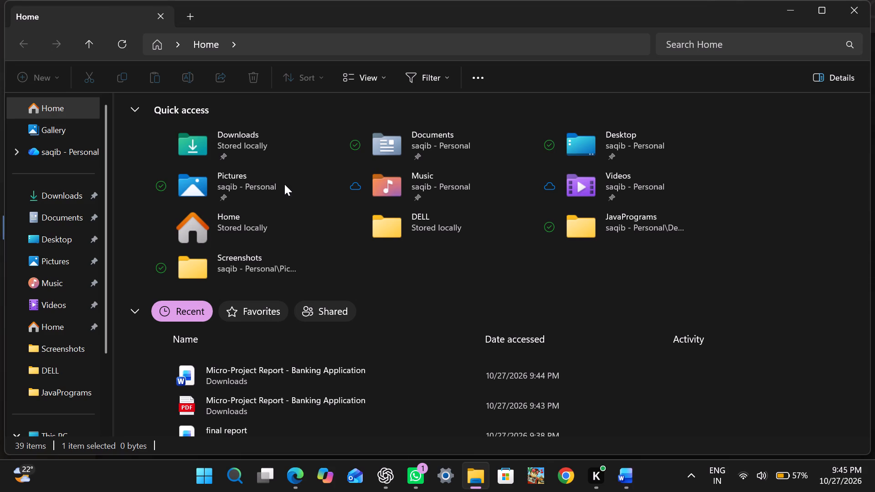
pyautogui.doubleClick(268, 380)
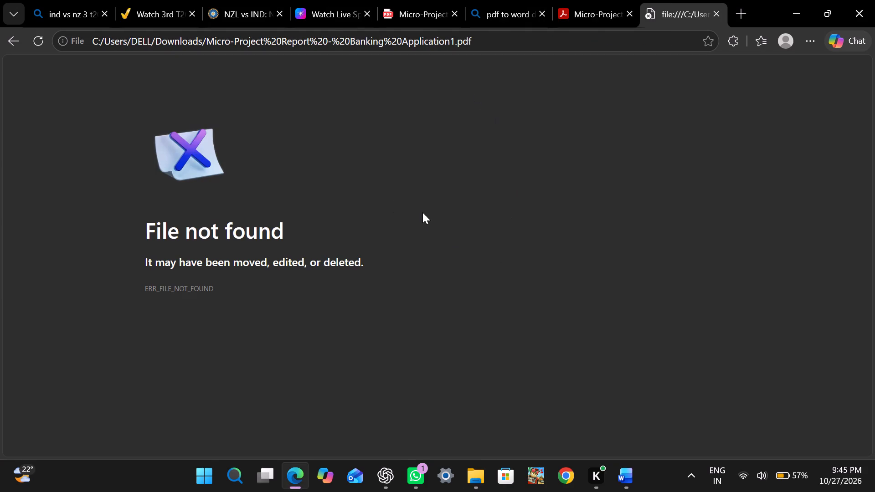
pyautogui.click(717, 14)
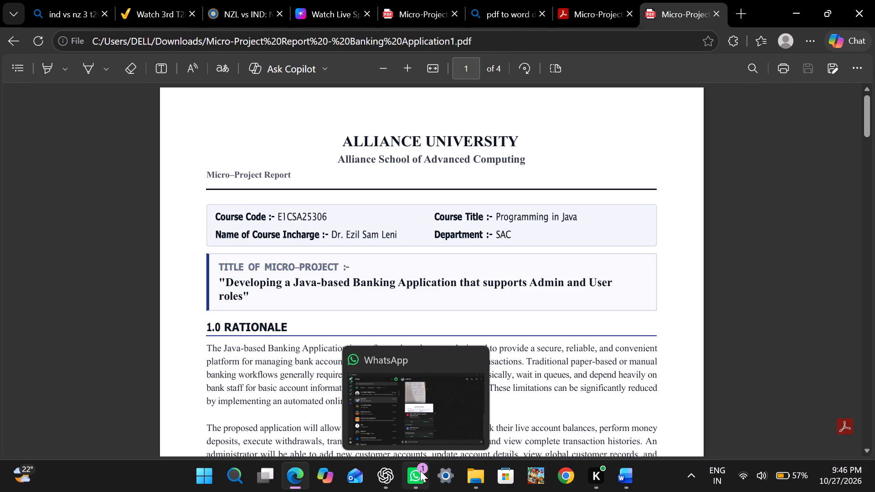
pyautogui.click(479, 467)
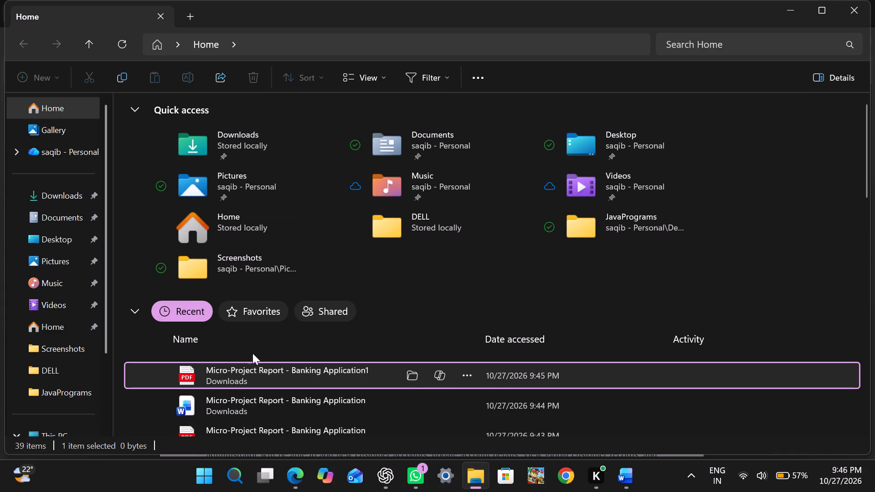
pyautogui.doubleClick(263, 370)
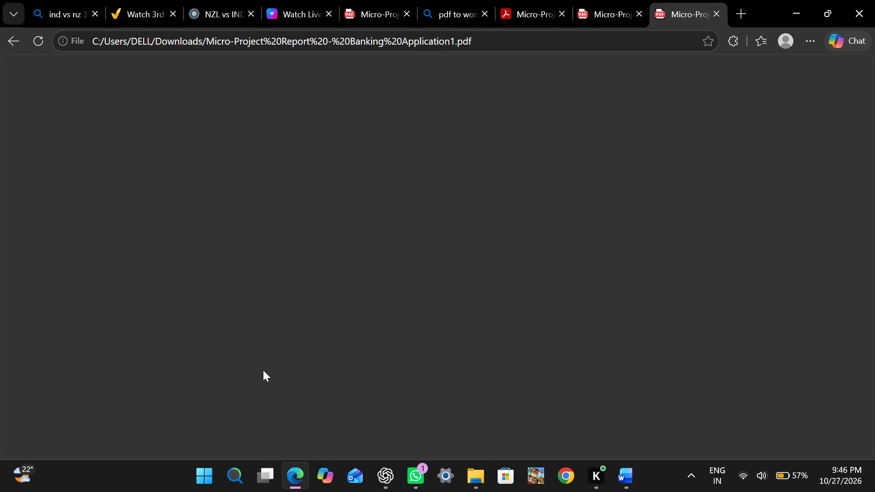
# Look through the exported report PDF from the first page to the references at the end, examining its text, coloured boxes and tables.
pyautogui.scroll(-1, 356, 358)
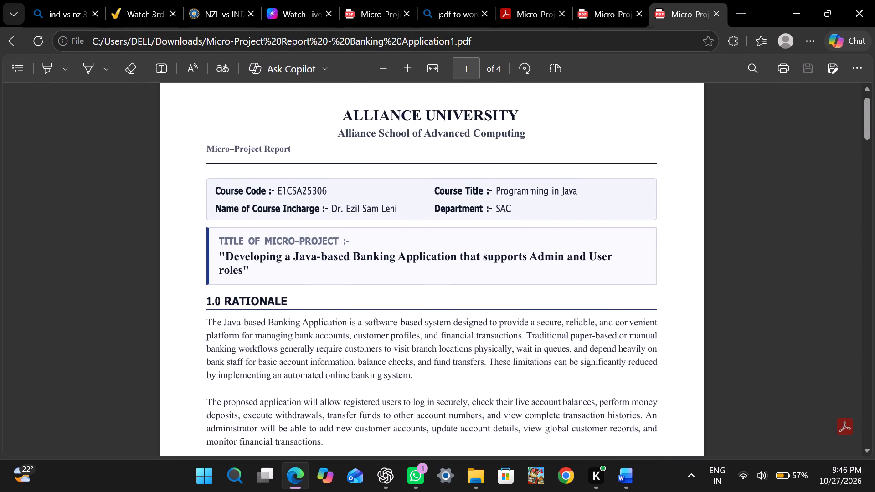
pyautogui.scroll(-7, 356, 358)
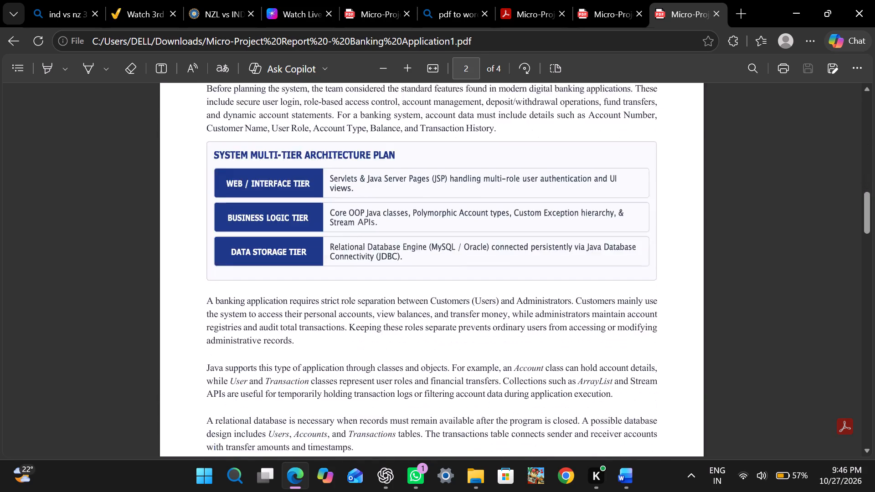
pyautogui.scroll(-4, 356, 358)
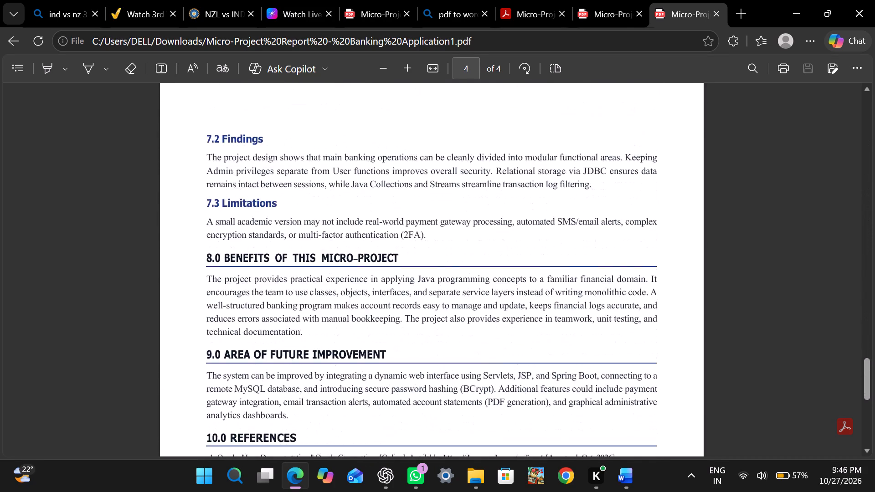
pyautogui.scroll(-6, 356, 358)
# Review the exported PDF backwards from the references to the title page, rechecking the module tables and the System Multi-Tier Architecture Plan.
pyautogui.scroll(1, 356, 358)
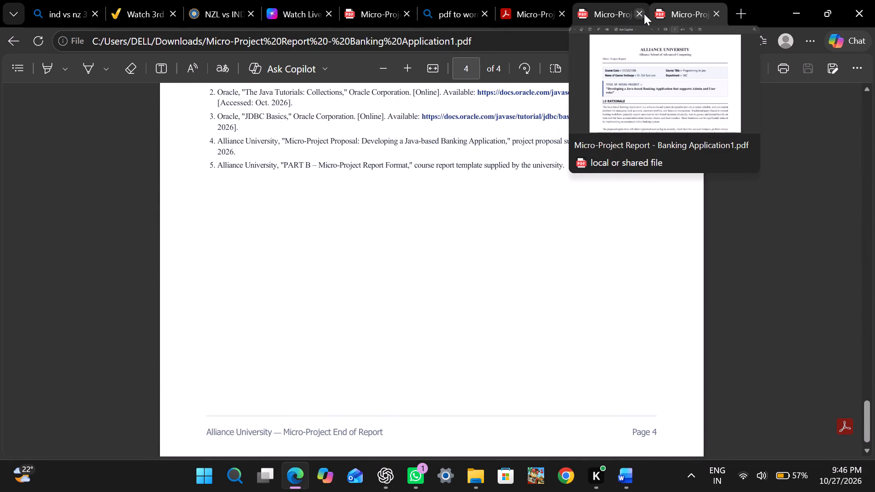
pyautogui.scroll(2, 489, 254)
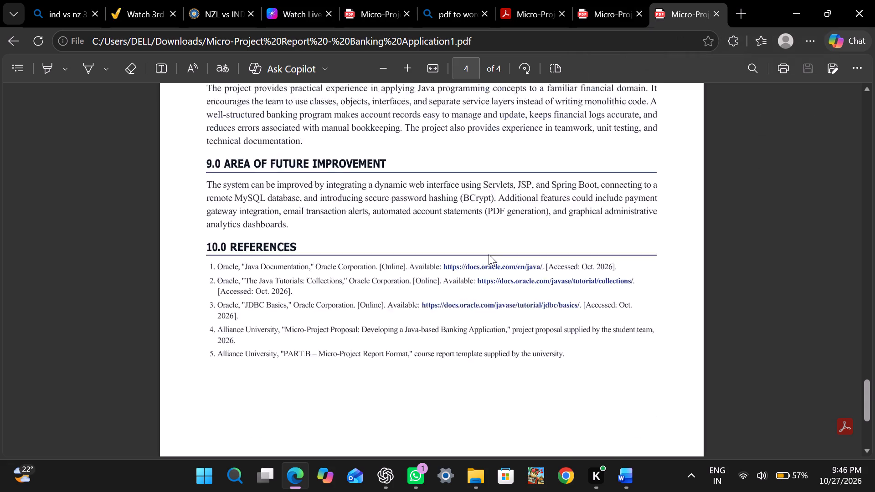
pyautogui.scroll(8, 489, 254)
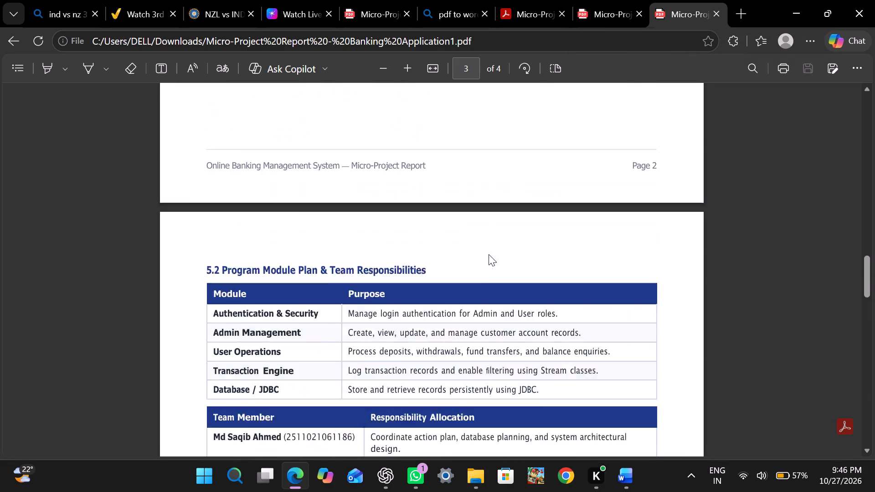
pyautogui.scroll(3, 489, 254)
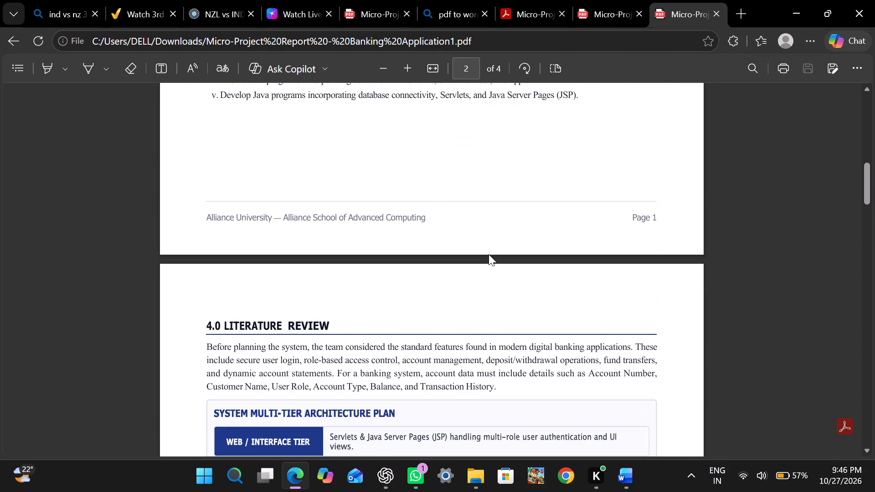
pyautogui.scroll(-2, 489, 254)
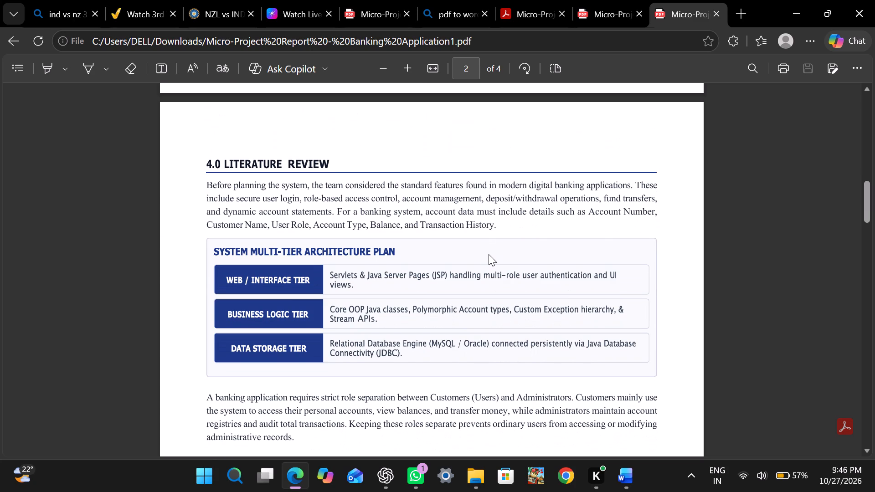
pyautogui.scroll(7, 489, 254)
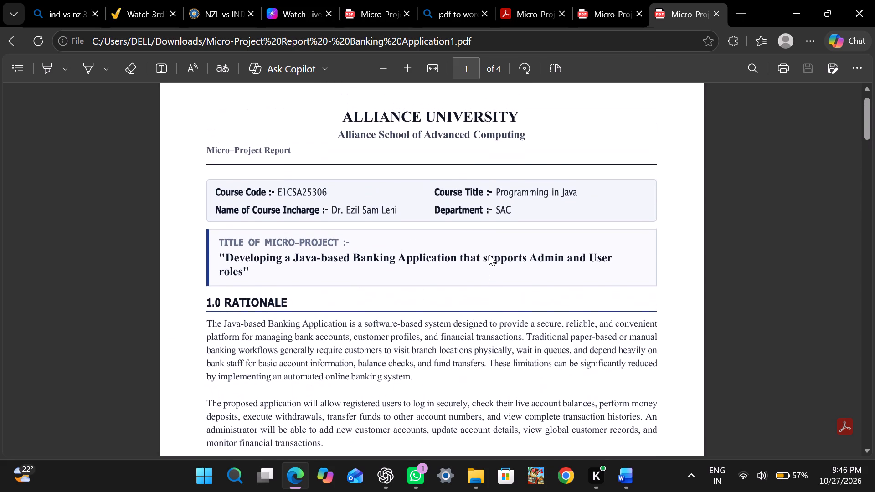
pyautogui.scroll(1, 489, 254)
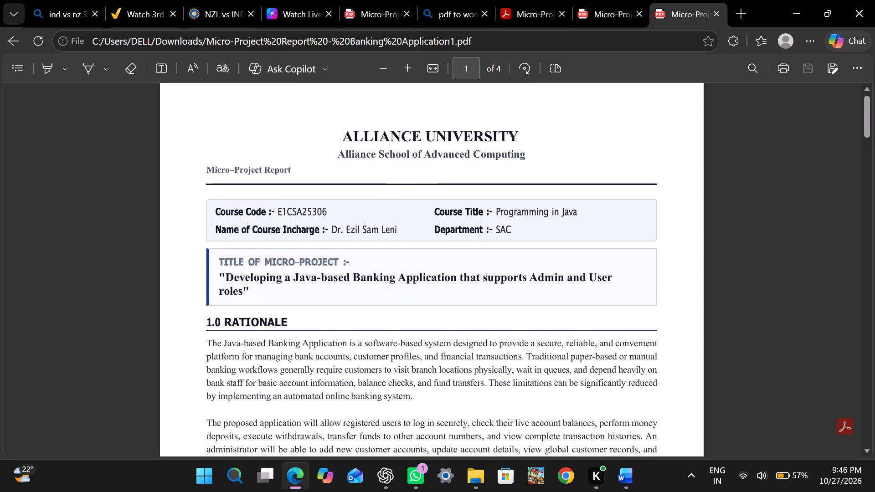
# Check whether the Alliance University heading and school name are selectable text, and clear the selection.
pyautogui.moveTo(340, 133); pyautogui.dragTo(544, 173)
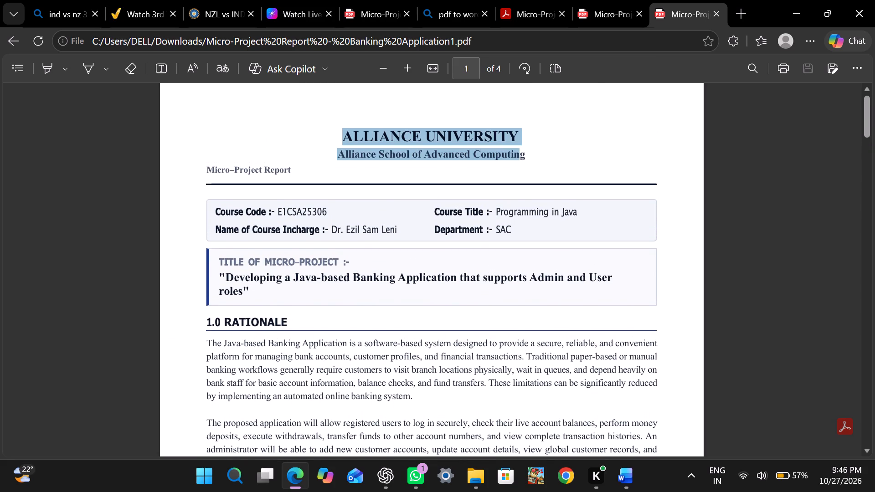
pyautogui.moveTo(544, 173); pyautogui.dragTo(551, 173)
pyautogui.click(457, 190)
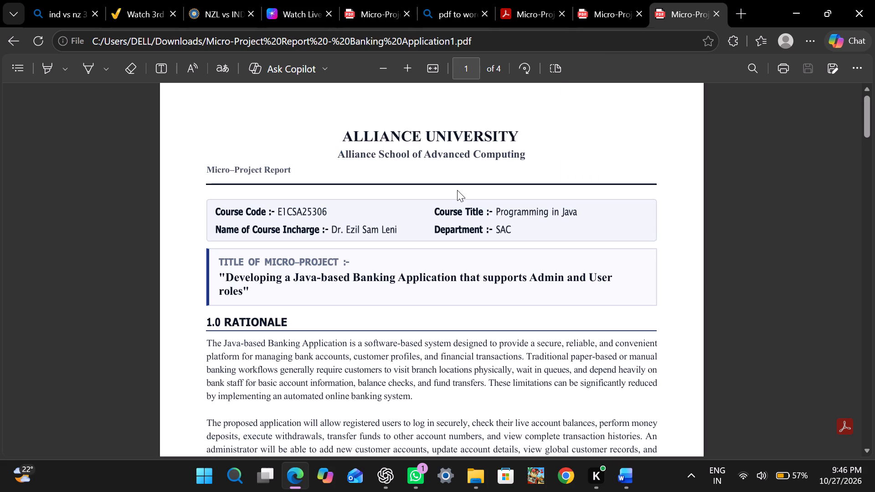
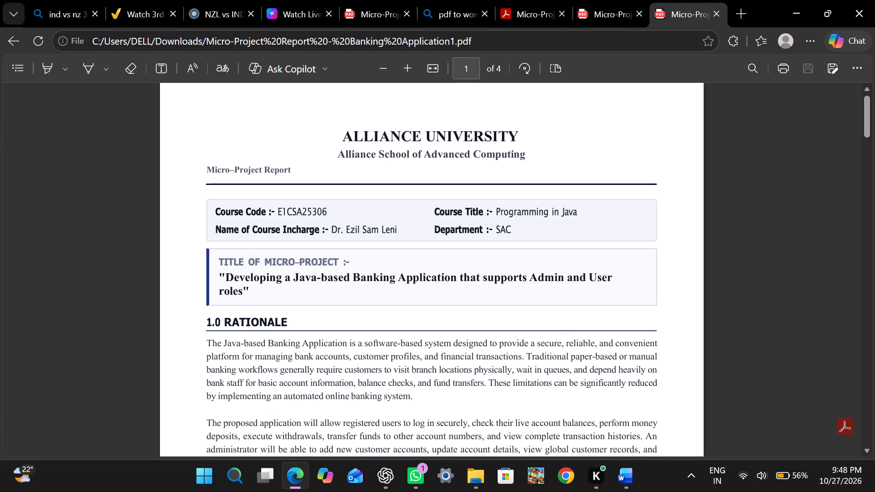
# Switch to the Micro-Project Report - Banking Application document in Word.
pyautogui.click(632, 477)
pyautogui.click(572, 378)
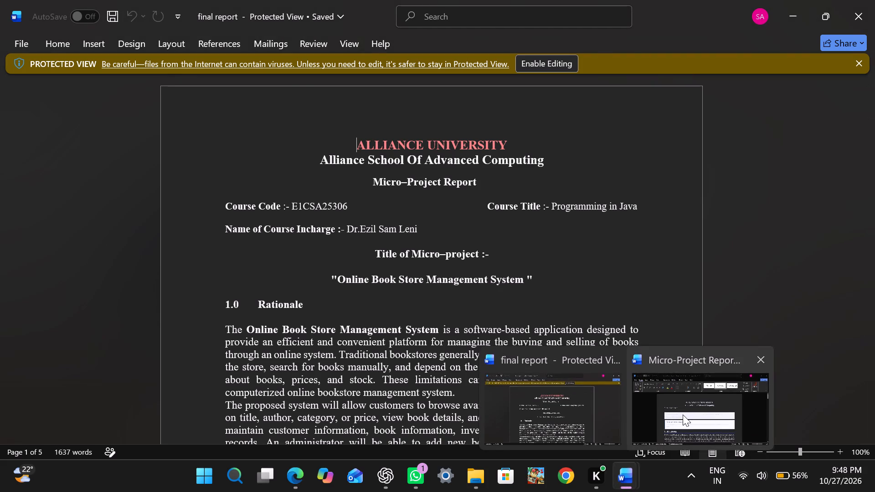
pyautogui.click(683, 415)
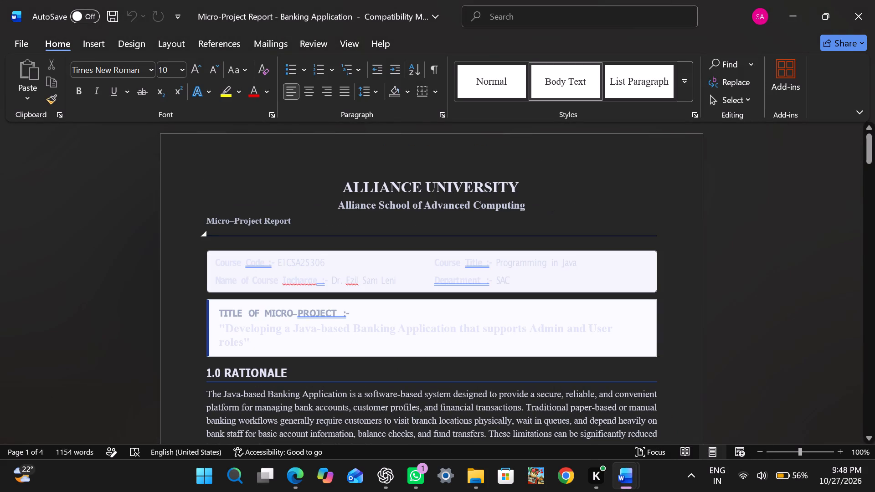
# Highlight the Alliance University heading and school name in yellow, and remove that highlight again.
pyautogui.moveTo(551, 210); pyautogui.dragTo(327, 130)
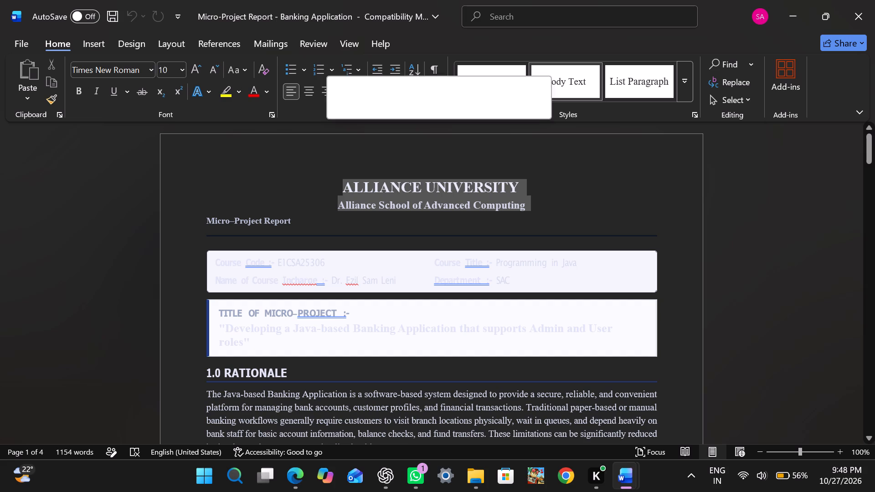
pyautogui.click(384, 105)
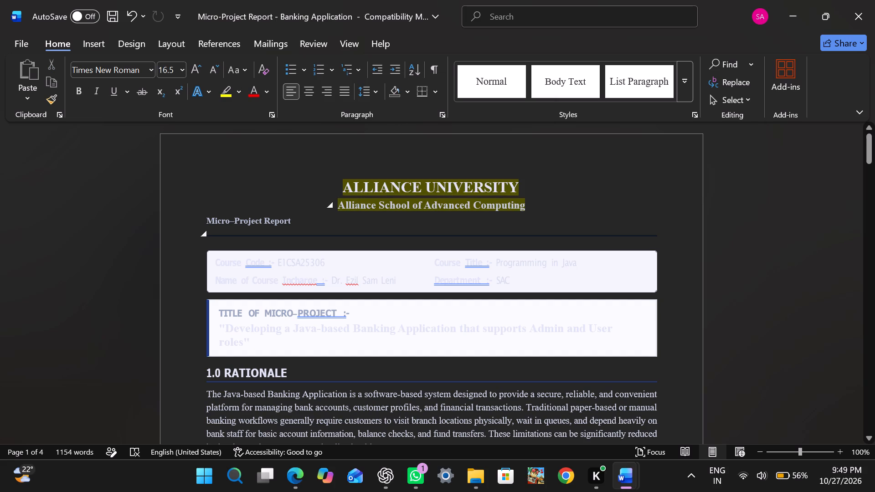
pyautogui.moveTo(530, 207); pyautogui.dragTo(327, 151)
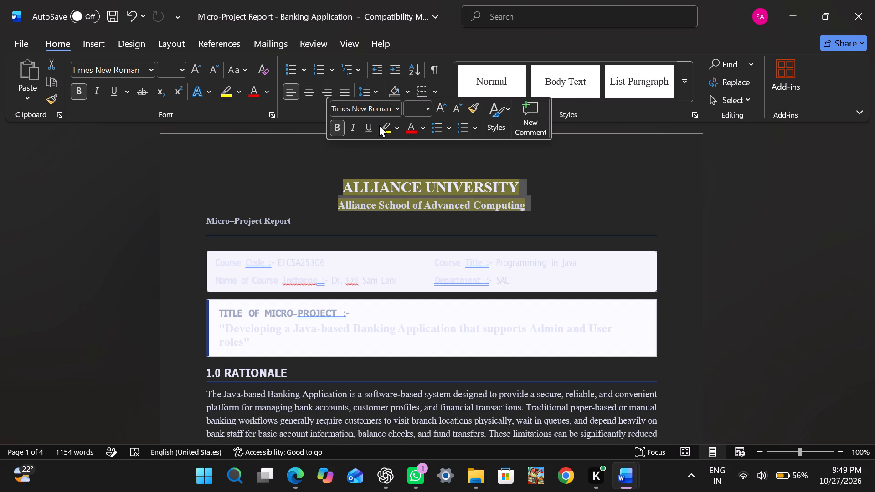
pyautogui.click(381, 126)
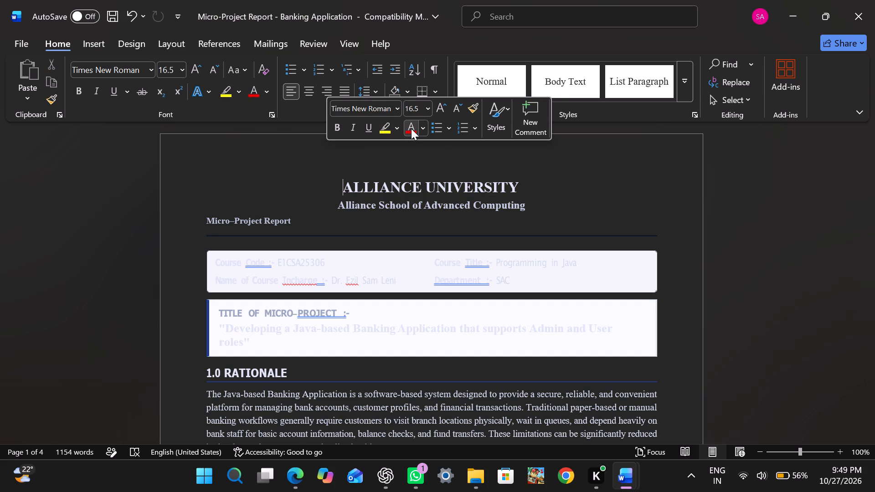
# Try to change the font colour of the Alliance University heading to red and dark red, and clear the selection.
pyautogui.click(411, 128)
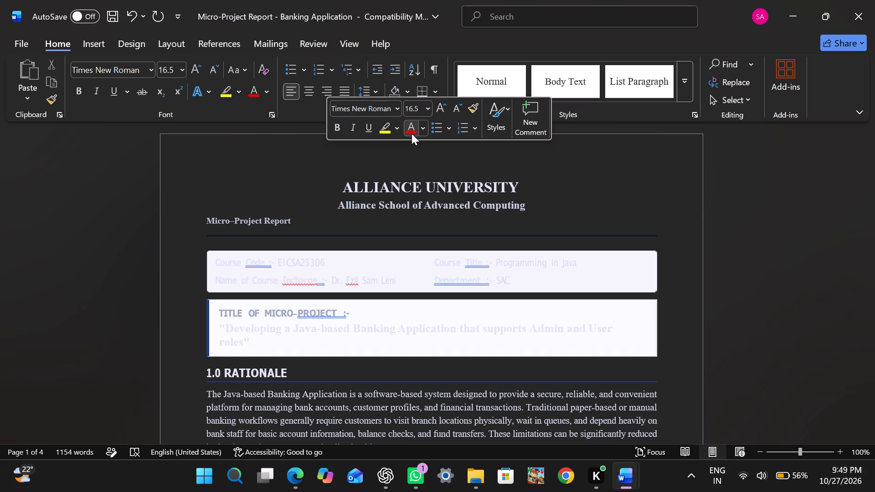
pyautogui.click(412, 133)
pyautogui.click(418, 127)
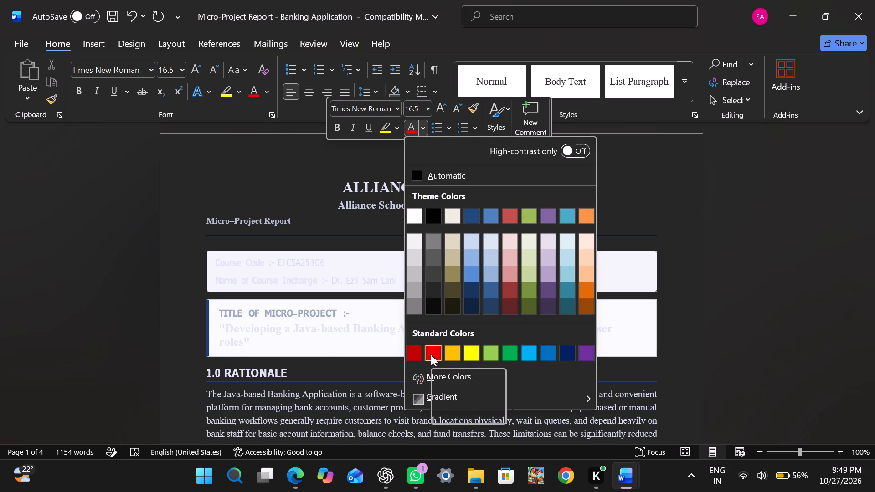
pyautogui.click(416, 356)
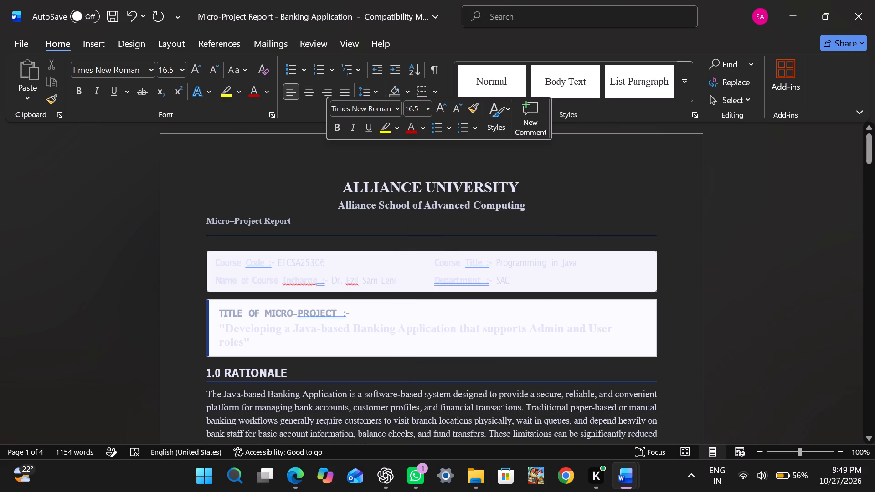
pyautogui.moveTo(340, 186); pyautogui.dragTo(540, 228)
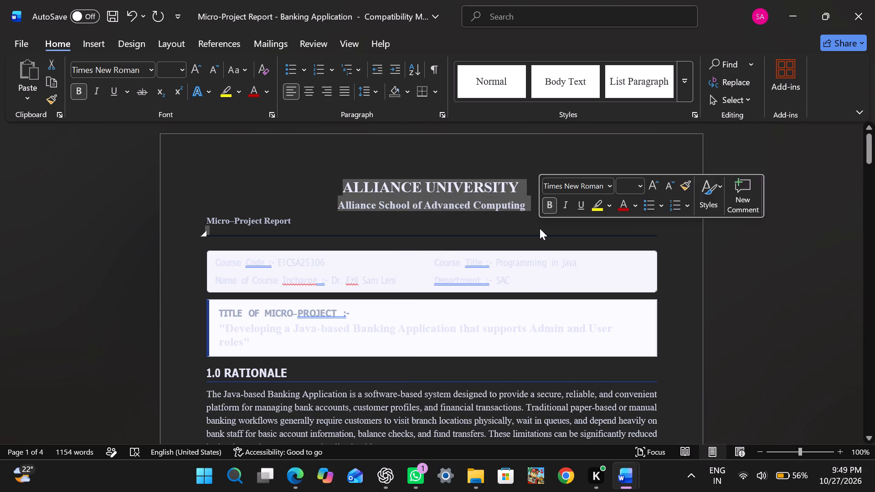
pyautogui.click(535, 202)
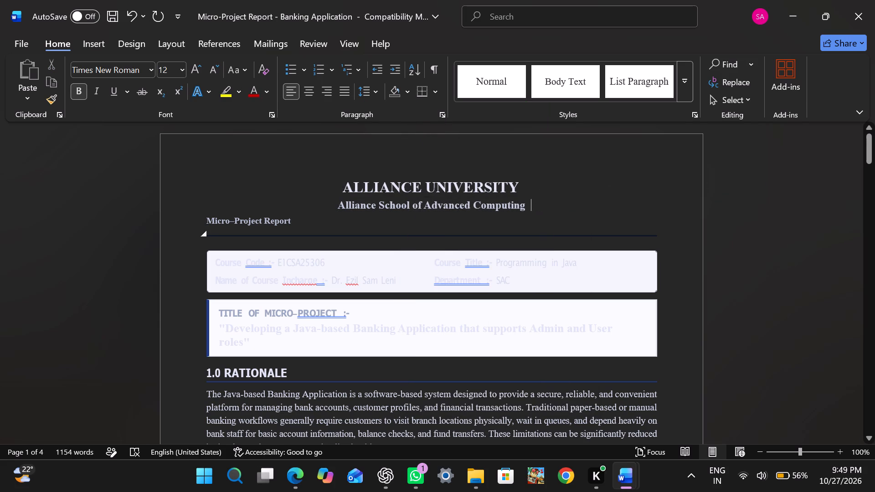
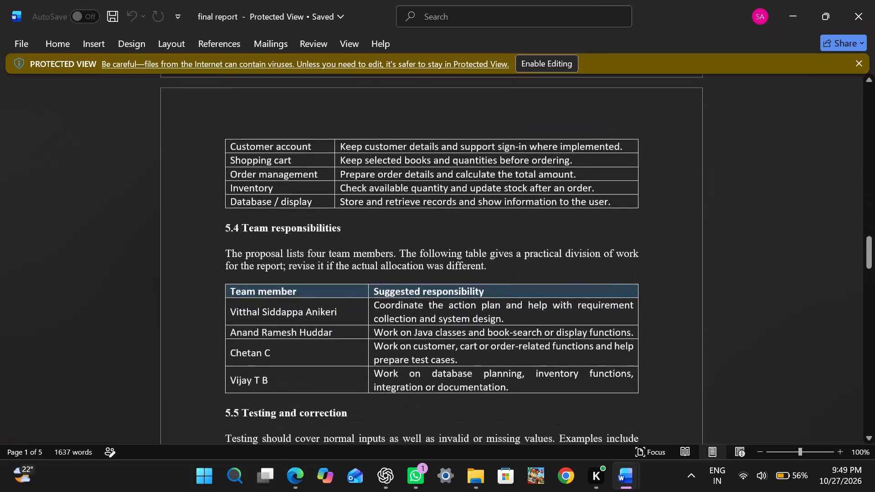
# Look through the final report document from its references back up to the title heading, checking its layout and formatting.
pyautogui.scroll(-2, 538, 367)
pyautogui.scroll(1, 538, 367)
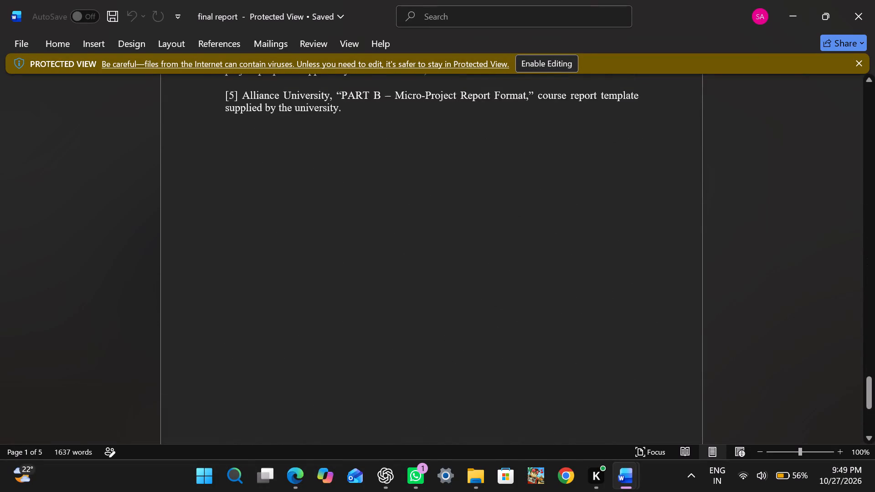
pyautogui.scroll(3, 538, 367)
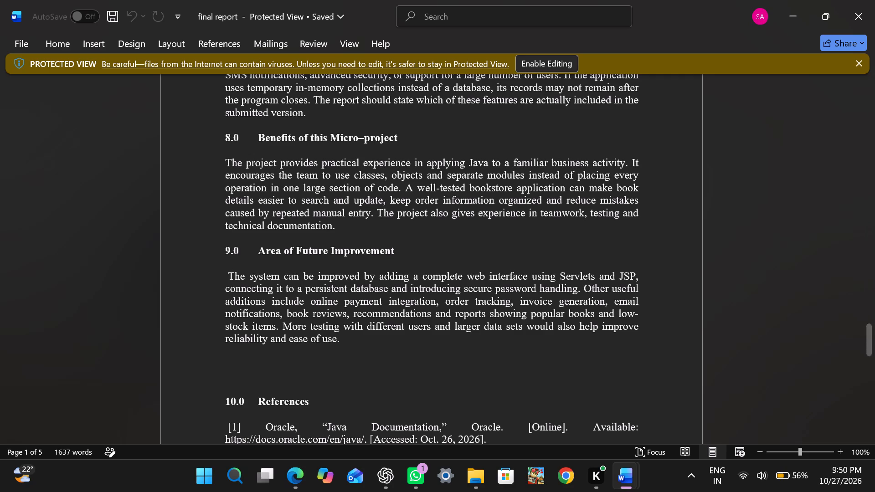
pyautogui.scroll(2, 538, 367)
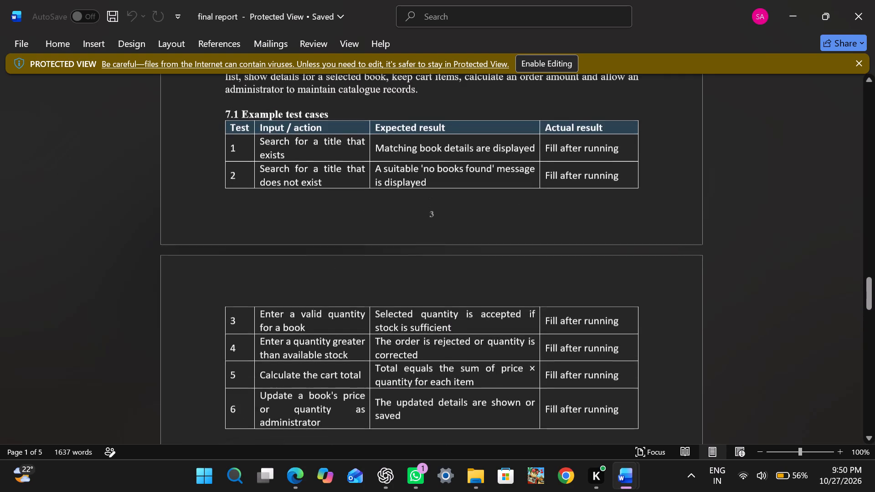
pyautogui.scroll(5, 538, 367)
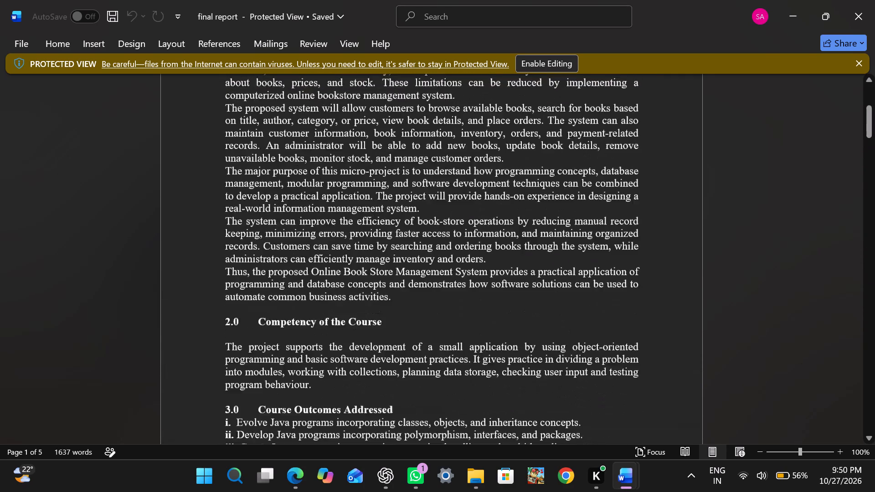
pyautogui.scroll(2, 538, 367)
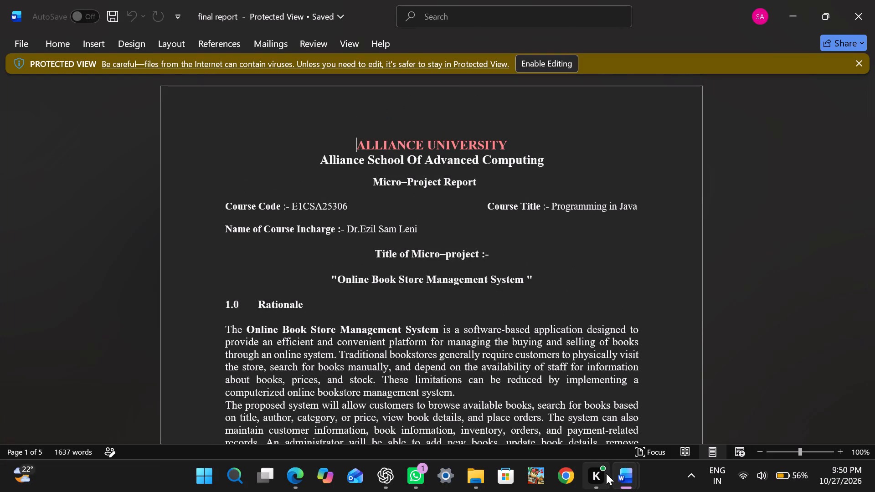
# In the Micro-Project Report - Banking Application document, set the font colour of the Alliance University heading to standard red.
pyautogui.click(678, 399)
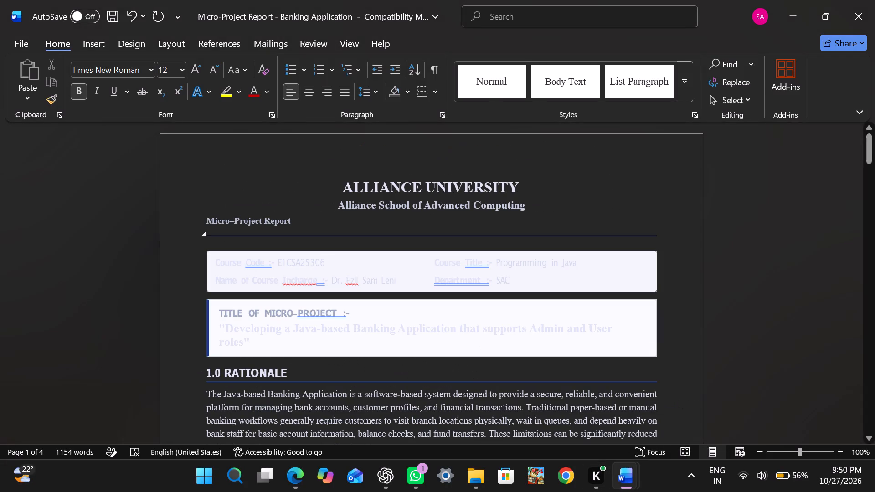
pyautogui.moveTo(520, 182); pyautogui.dragTo(340, 167)
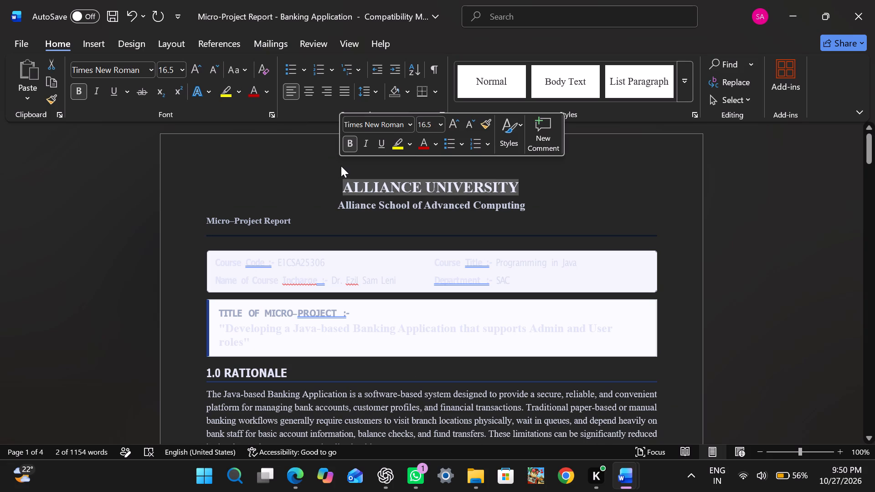
pyautogui.click(479, 124)
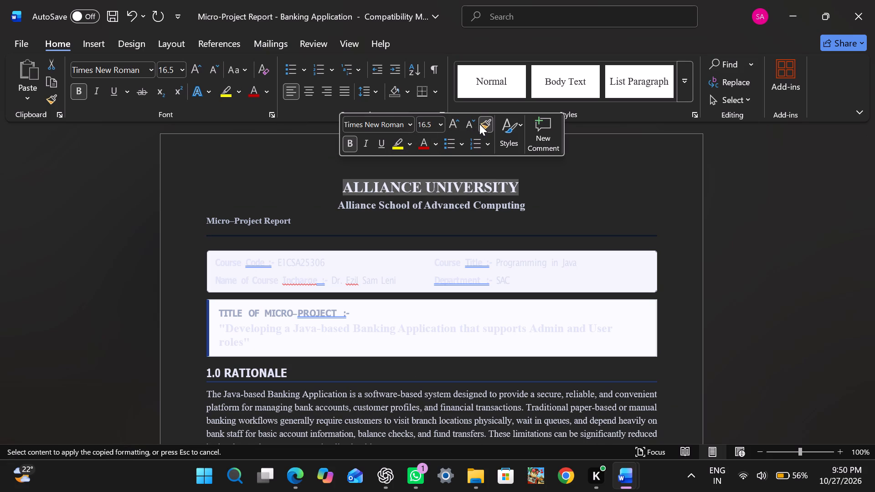
pyautogui.click(255, 84)
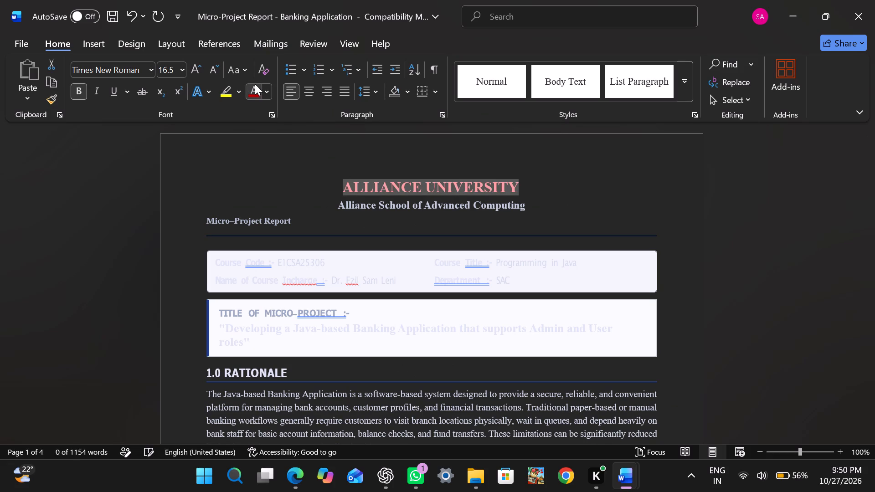
pyautogui.click(253, 89)
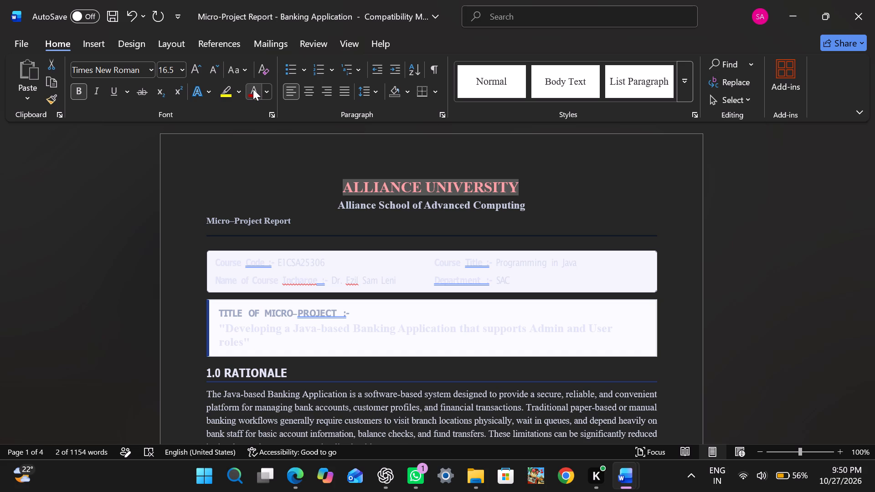
pyautogui.click(253, 89)
pyautogui.click(269, 92)
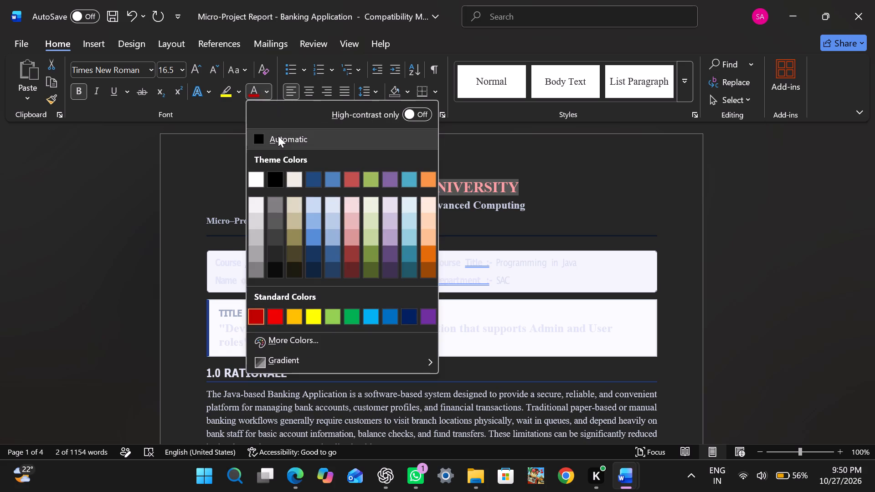
pyautogui.click(278, 314)
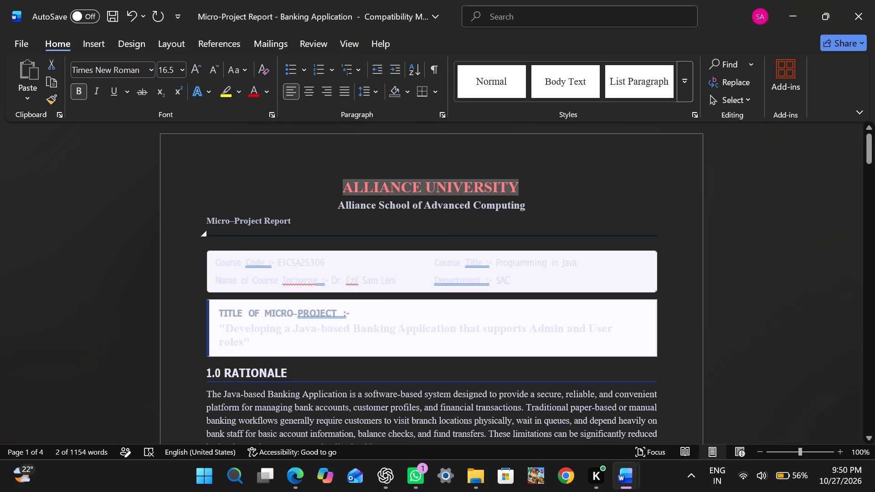
pyautogui.click(256, 92)
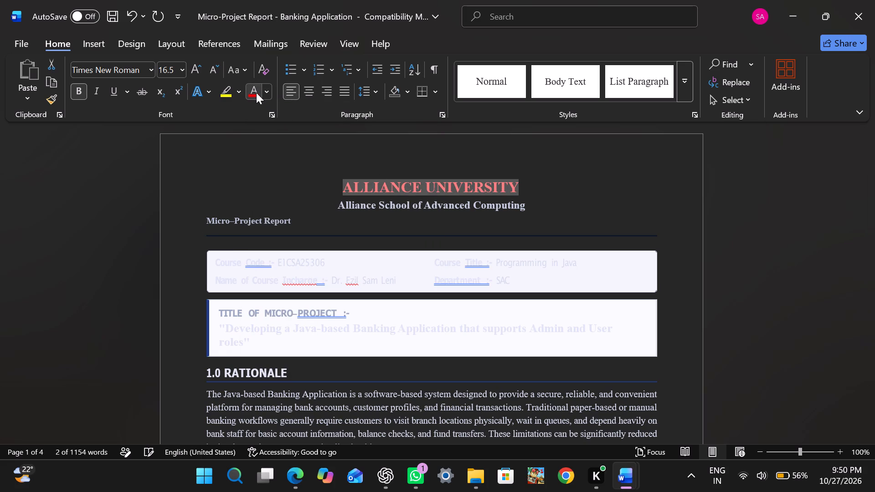
pyautogui.click(256, 92)
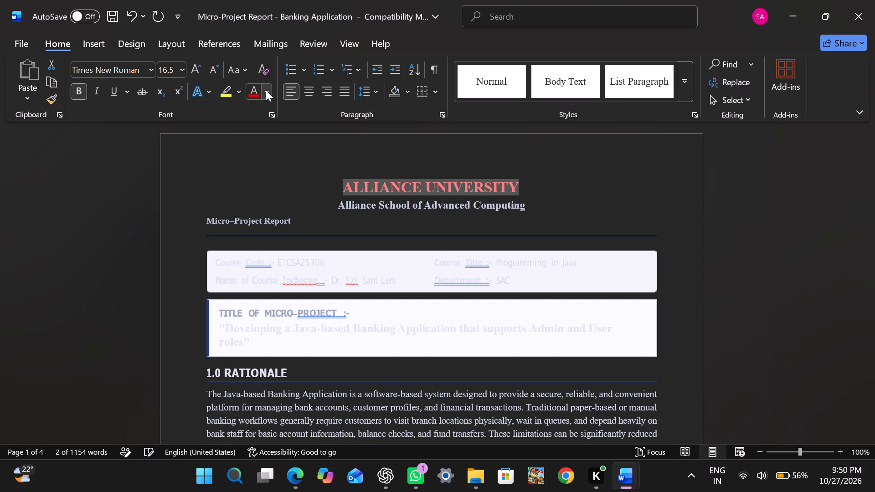
pyautogui.click(266, 90)
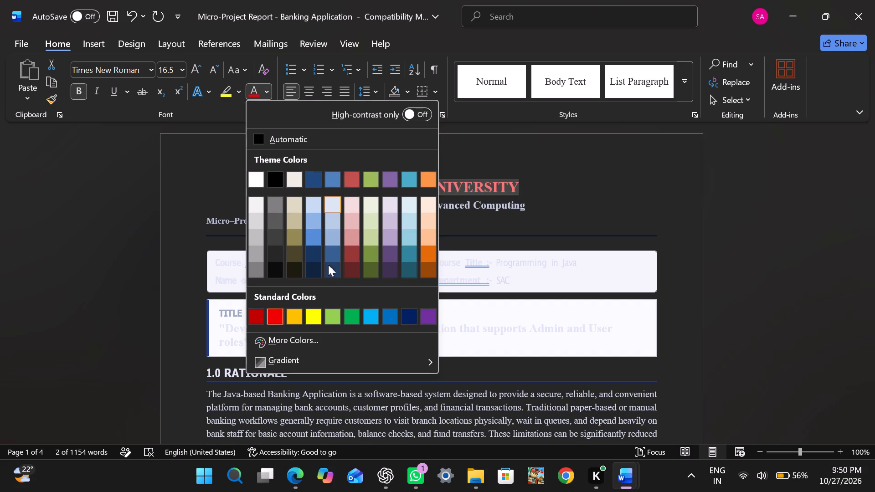
pyautogui.click(276, 315)
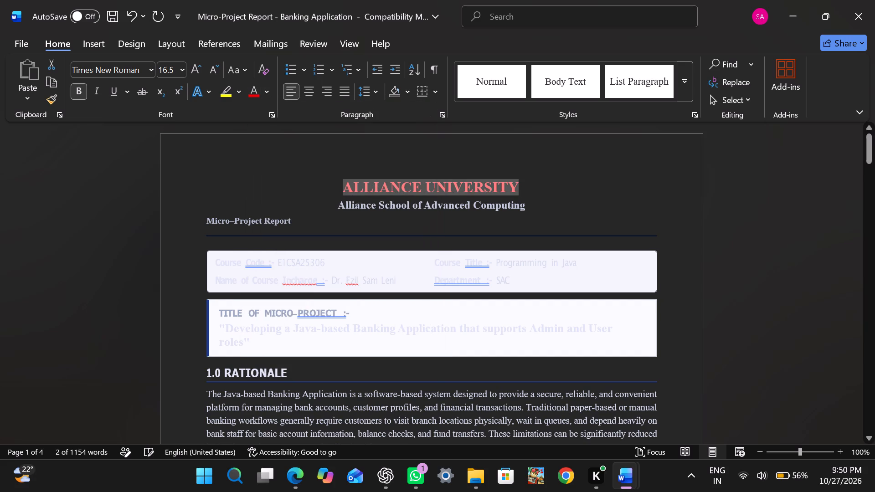
pyautogui.click(565, 225)
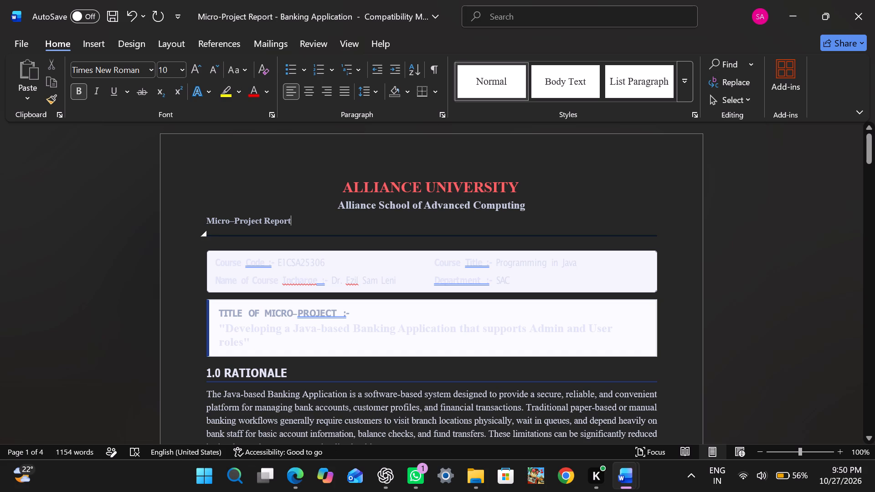
# Select the Alliance School of Advanced Computing line, try red as its font colour, and set it to black.
pyautogui.moveTo(561, 211); pyautogui.dragTo(570, 210)
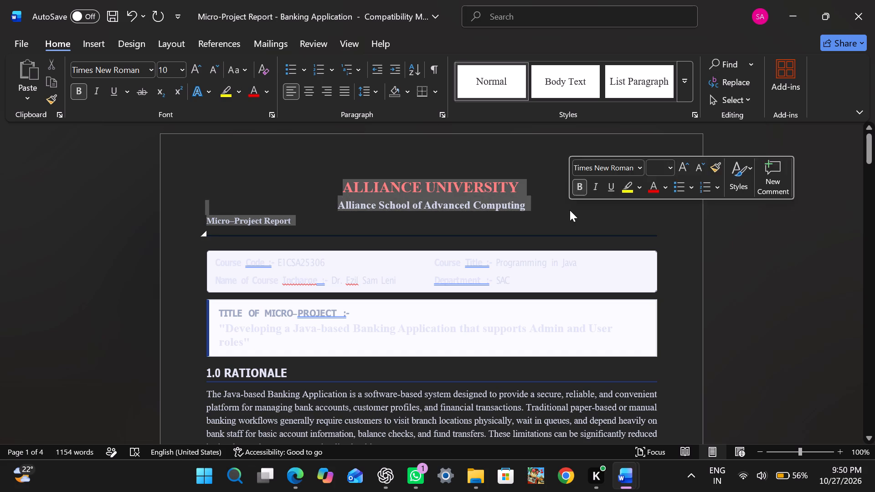
pyautogui.click(570, 210)
pyautogui.moveTo(563, 203); pyautogui.dragTo(488, 208)
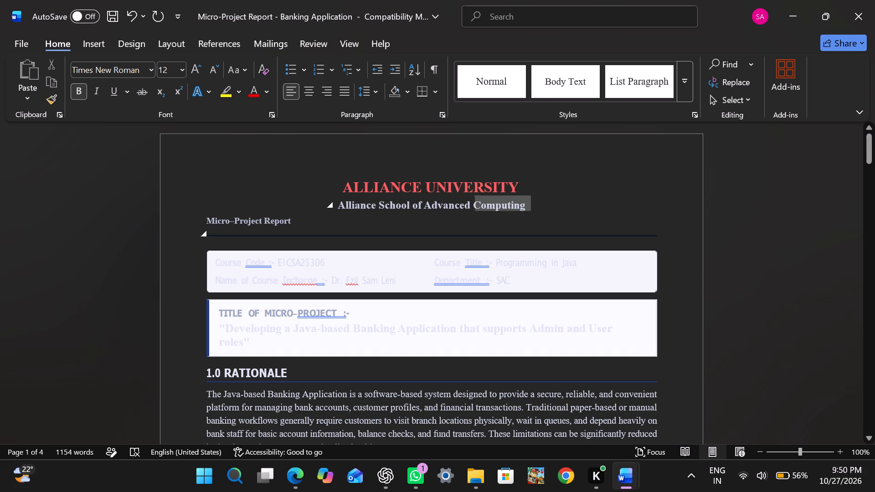
pyautogui.moveTo(488, 208); pyautogui.dragTo(349, 237)
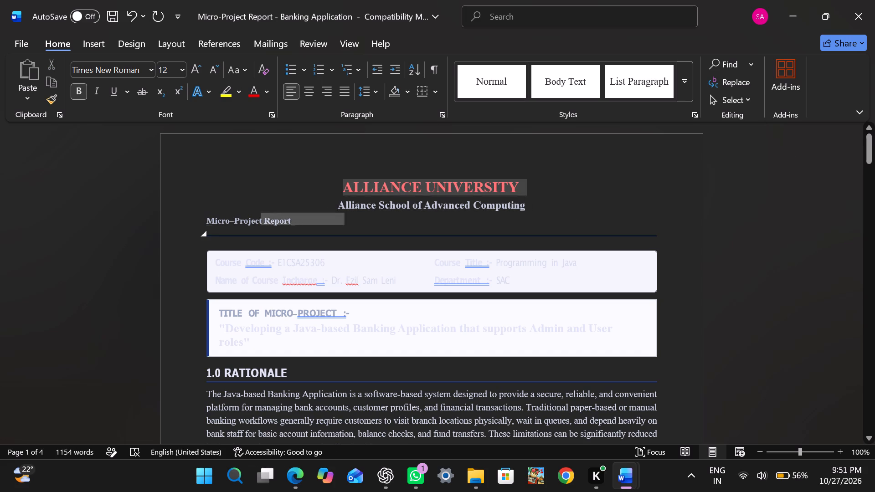
pyautogui.moveTo(349, 237); pyautogui.dragTo(332, 202)
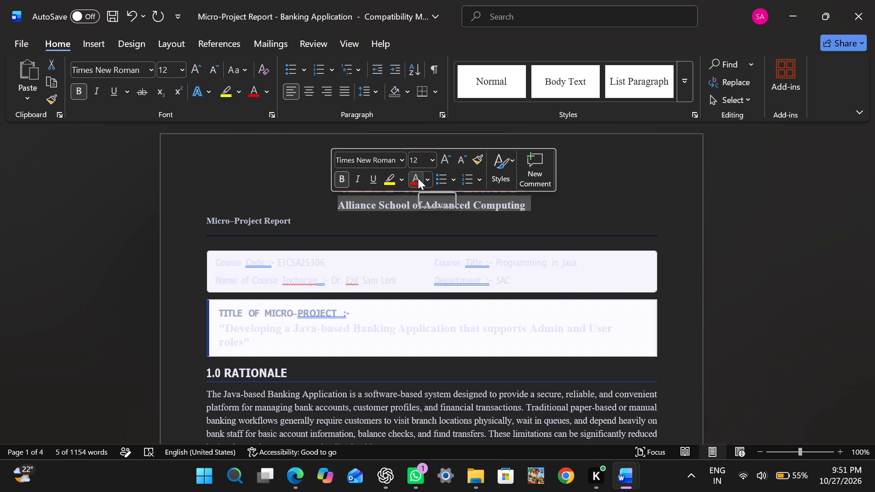
pyautogui.click(251, 89)
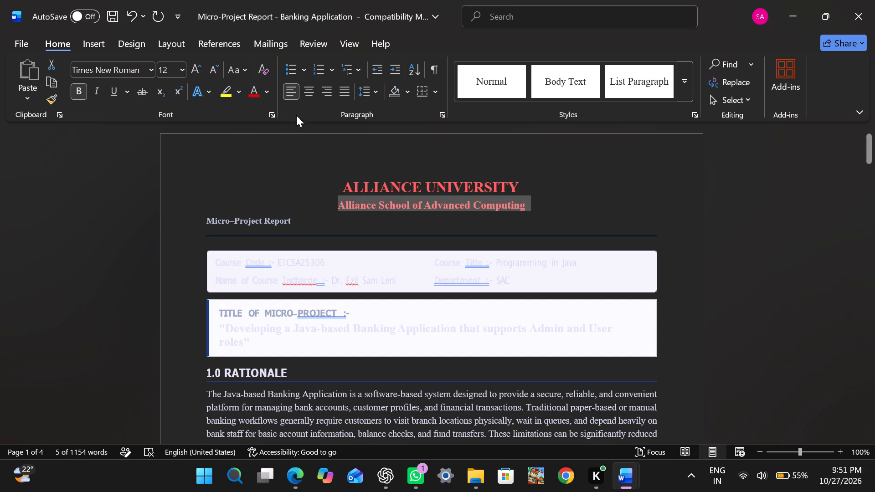
pyautogui.click(264, 92)
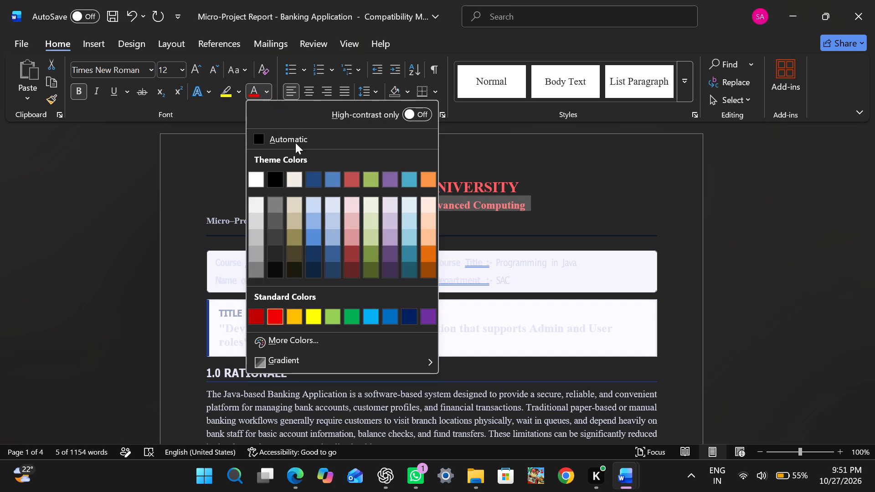
pyautogui.click(274, 177)
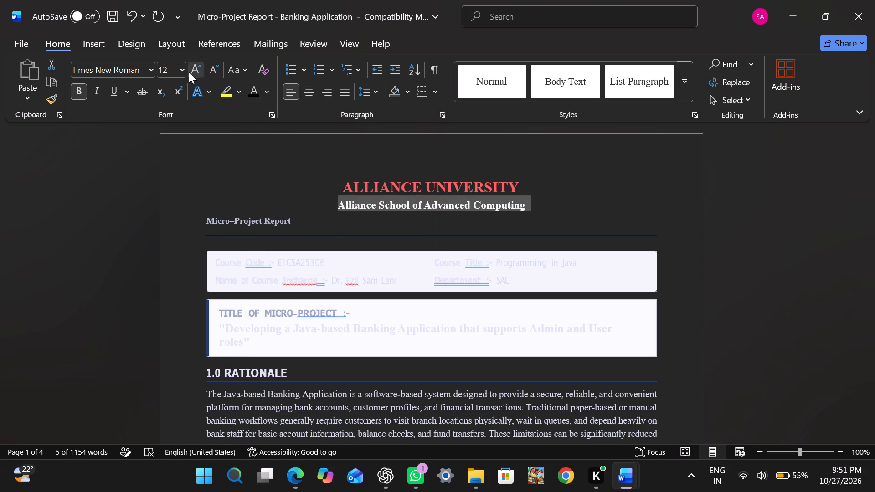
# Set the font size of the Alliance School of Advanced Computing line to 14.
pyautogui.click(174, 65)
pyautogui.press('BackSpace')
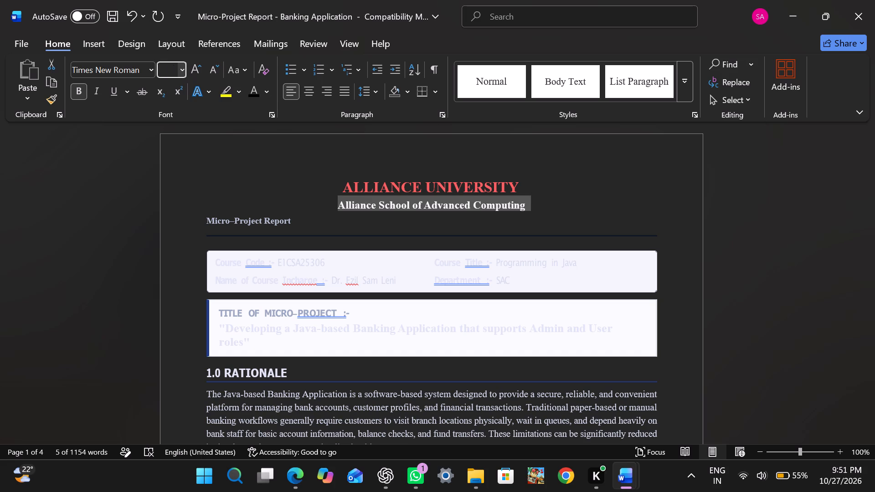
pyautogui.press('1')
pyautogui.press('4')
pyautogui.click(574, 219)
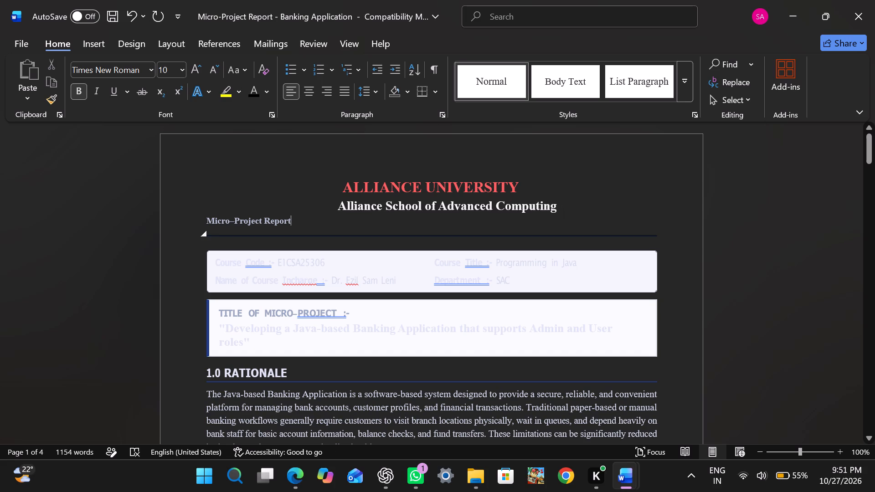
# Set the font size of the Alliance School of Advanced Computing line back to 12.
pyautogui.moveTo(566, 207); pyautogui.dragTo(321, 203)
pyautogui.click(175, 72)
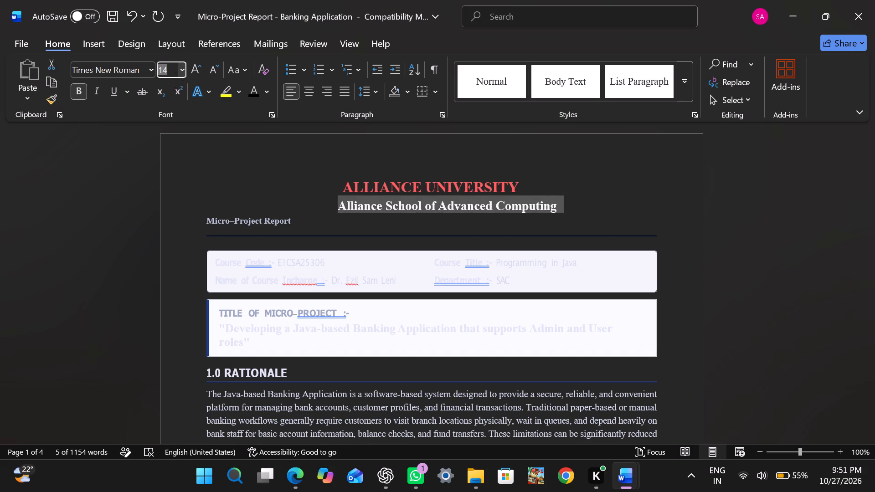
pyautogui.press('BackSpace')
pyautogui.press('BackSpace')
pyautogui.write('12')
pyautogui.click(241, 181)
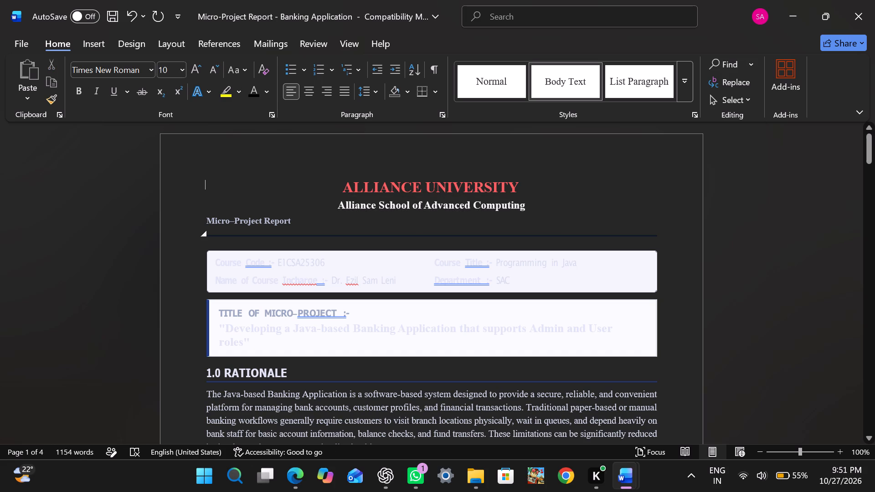
# Set the font size of the Alliance University heading to 12.
pyautogui.moveTo(523, 187); pyautogui.dragTo(343, 182)
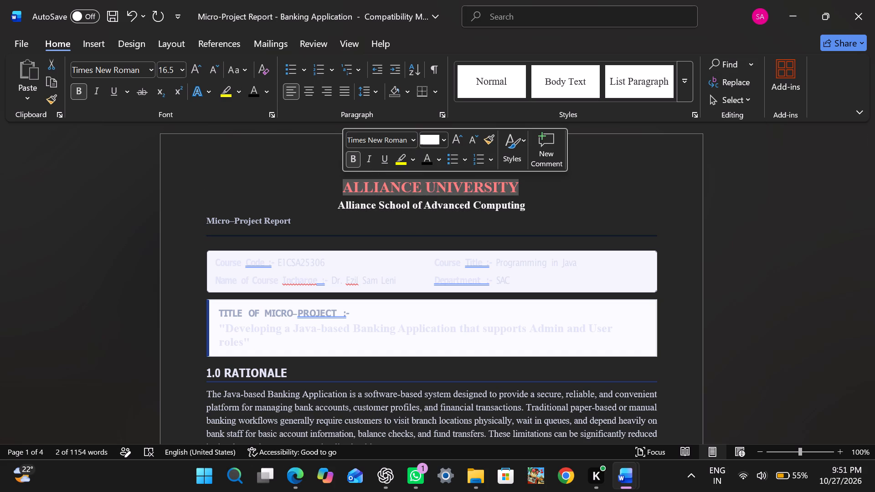
pyautogui.click(436, 142)
pyautogui.press('BackSpace')
pyautogui.write('12')
pyautogui.click(596, 230)
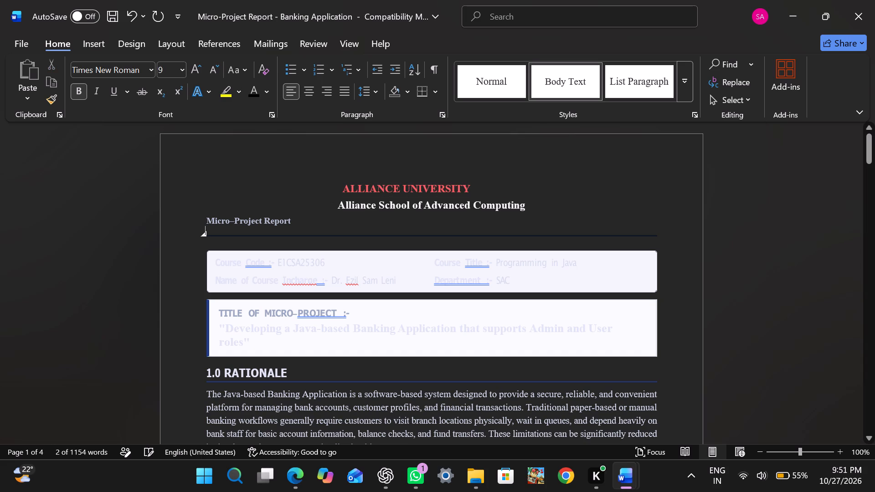
# Shift the Alliance University heading toward the centre, above the school name, by adding four spaces before it.
pyautogui.moveTo(475, 185); pyautogui.dragTo(339, 178)
pyautogui.click(328, 179)
pyautogui.click(336, 185)
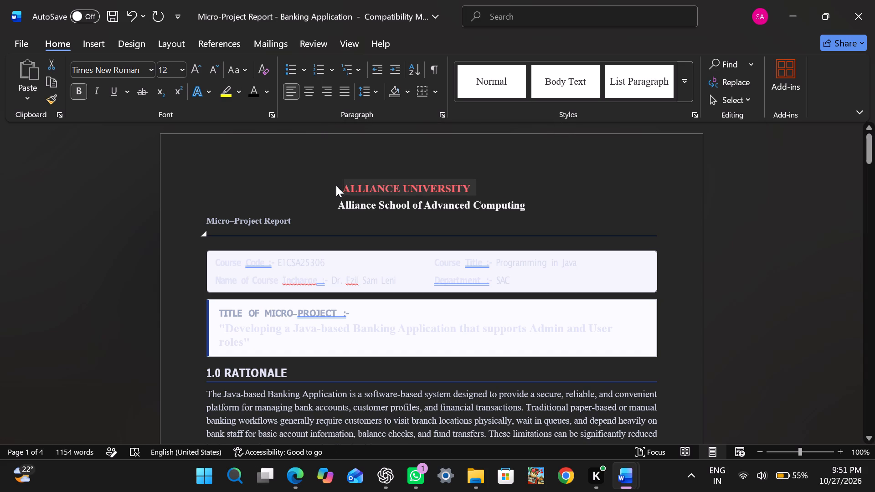
pyautogui.click(336, 185)
pyautogui.press('space')
pyautogui.press('space')
pyautogui.press('space')
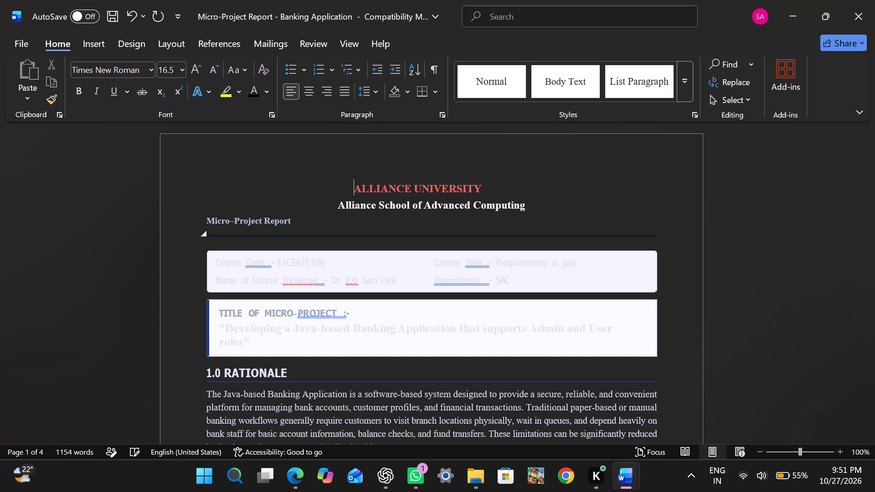
pyautogui.press('space')
pyautogui.press('space')
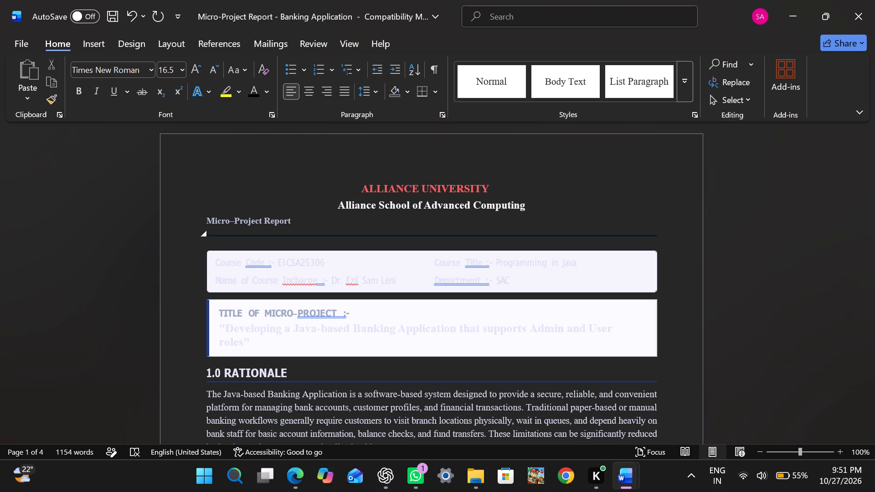
pyautogui.press('BackSpace')
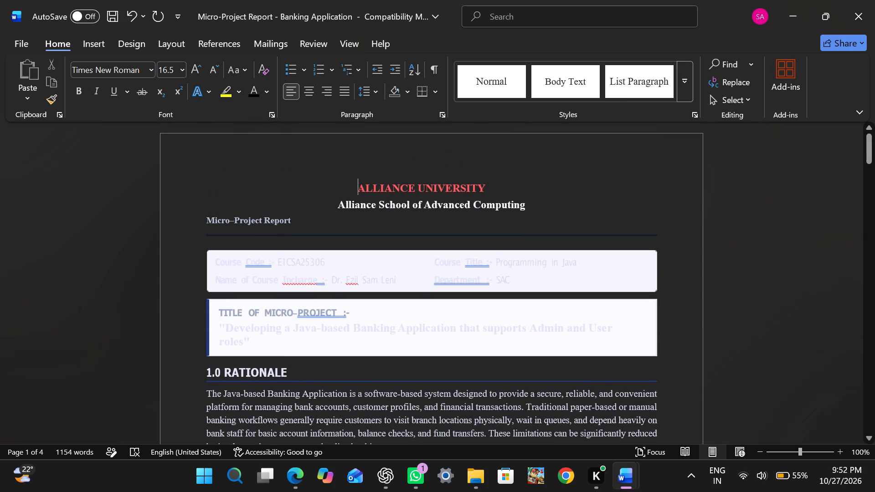
# Set the font colour of the Micro–Project Report line to black.
pyautogui.moveTo(302, 223); pyautogui.dragTo(241, 216)
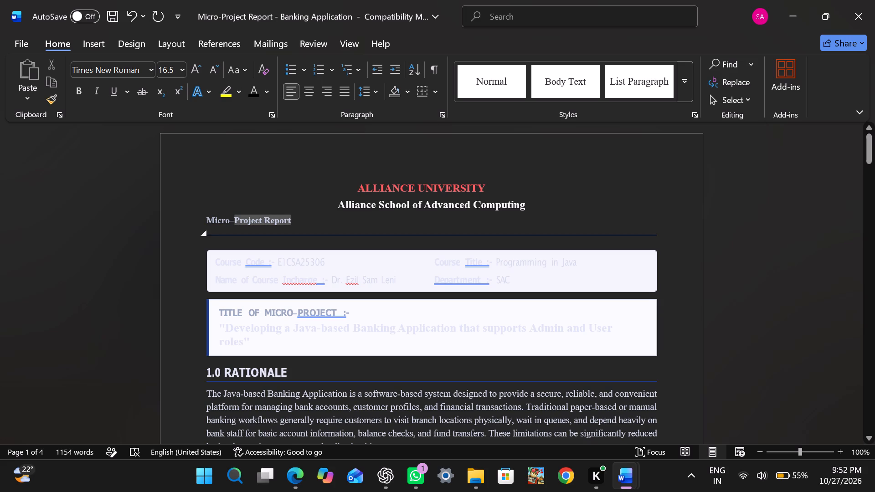
pyautogui.moveTo(241, 216); pyautogui.dragTo(192, 216)
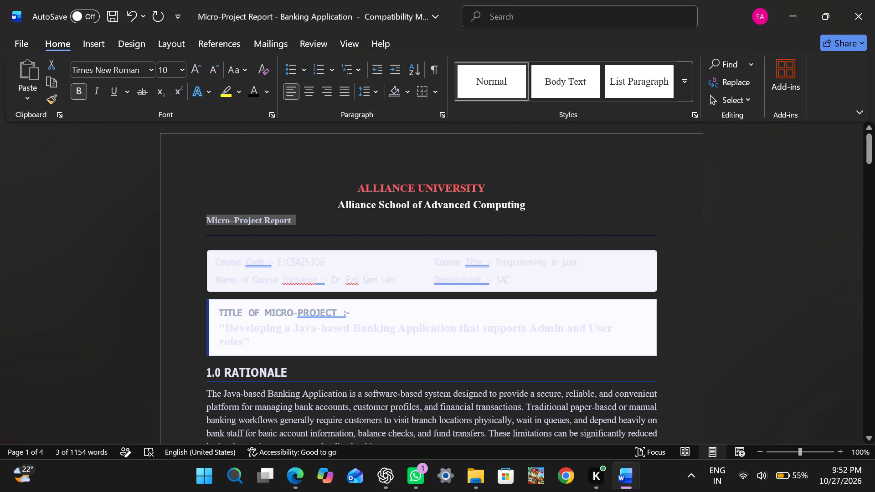
pyautogui.click(256, 90)
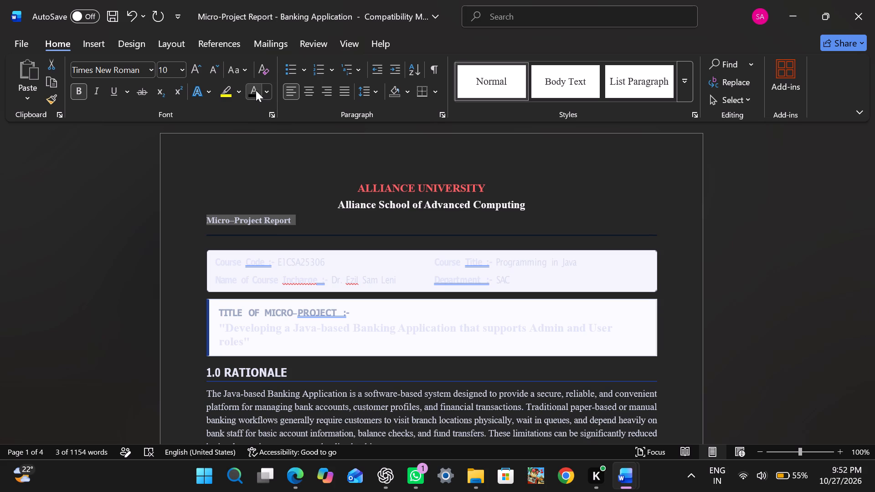
pyautogui.click(256, 92)
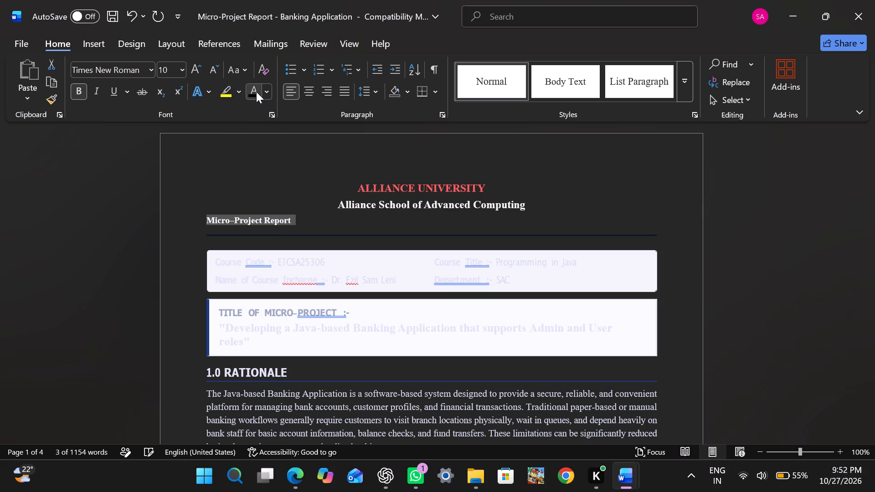
pyautogui.click(319, 220)
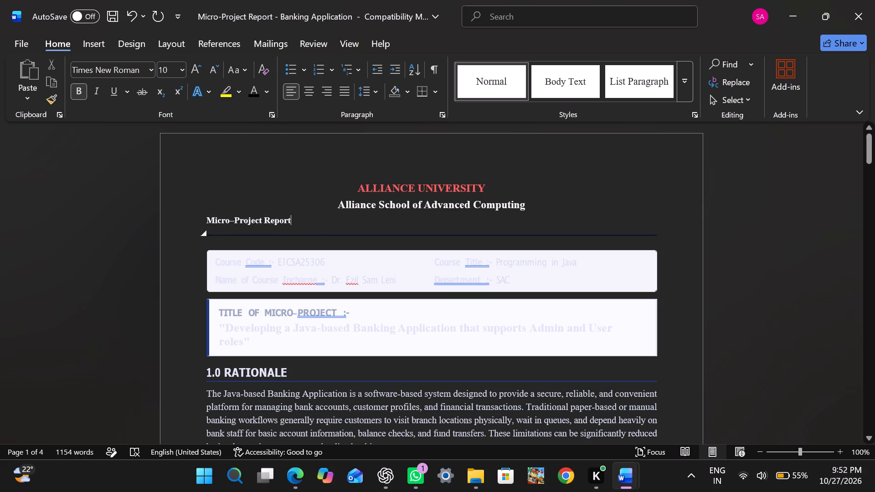
# Try to move the Micro–Project Report line to the centre of the page by inserting spaces before it.
pyautogui.click(201, 218)
pyautogui.press('space')
pyautogui.press('space')
pyautogui.press('space')
pyautogui.press('space')
pyautogui.press('space')
pyautogui.press('space')
pyautogui.press('space')
pyautogui.press('space')
pyautogui.press('space')
pyautogui.press('space')
pyautogui.press('space')
pyautogui.press('space')
pyautogui.press('space')
pyautogui.press('space')
pyautogui.press('space')
pyautogui.press('space')
pyautogui.press('space')
pyautogui.press('space')
pyautogui.press('space')
pyautogui.press('space')
pyautogui.press('space')
pyautogui.press('space')
pyautogui.press('space')
pyautogui.press('space')
pyautogui.press('space')
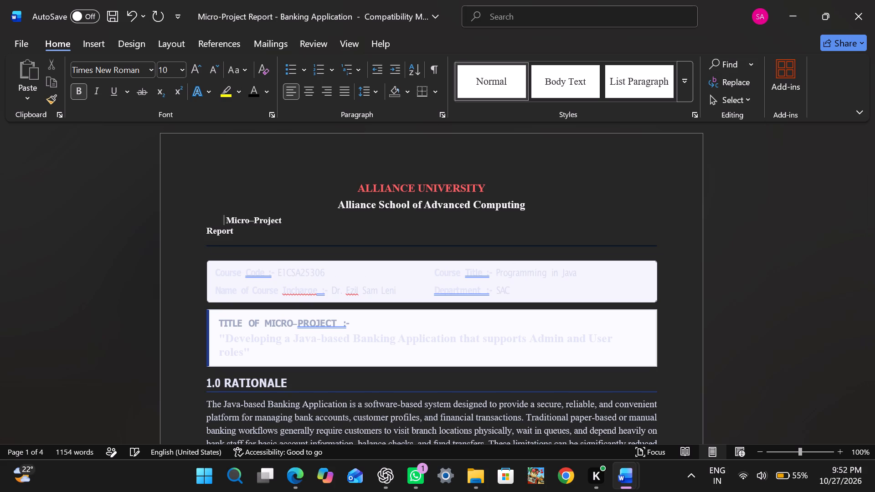
pyautogui.press('space')
pyautogui.press('space')
pyautogui.press('space')
pyautogui.press('space')
pyautogui.press('space')
pyautogui.press('space')
pyautogui.press('space')
pyautogui.press('space')
pyautogui.press('space')
pyautogui.press('space')
pyautogui.press('space')
pyautogui.press('space')
pyautogui.press('space')
pyautogui.press('space')
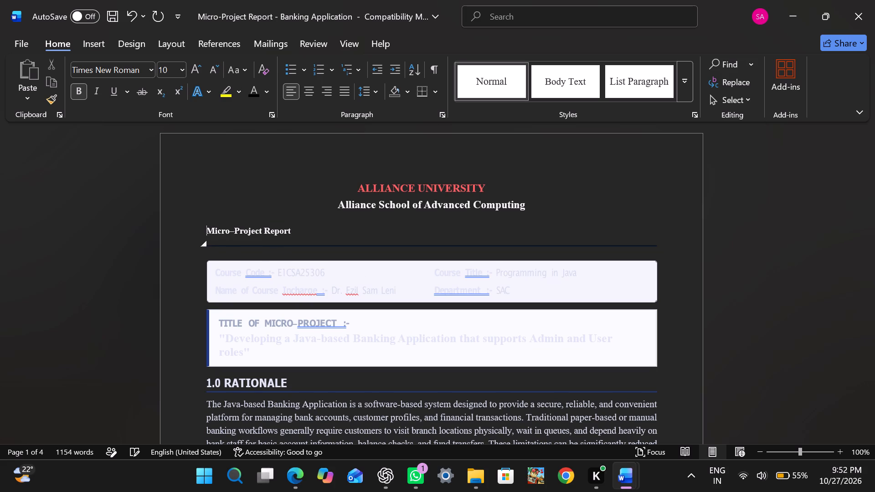
pyautogui.press('space')
pyautogui.press('space')
pyautogui.press('space')
pyautogui.press('space')
pyautogui.press('space')
pyautogui.press('space')
pyautogui.press('space')
pyautogui.press('space')
pyautogui.press('space')
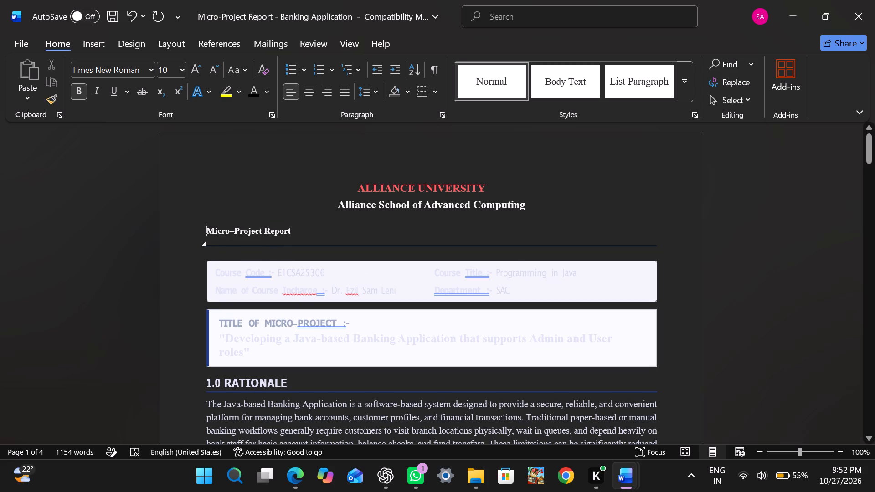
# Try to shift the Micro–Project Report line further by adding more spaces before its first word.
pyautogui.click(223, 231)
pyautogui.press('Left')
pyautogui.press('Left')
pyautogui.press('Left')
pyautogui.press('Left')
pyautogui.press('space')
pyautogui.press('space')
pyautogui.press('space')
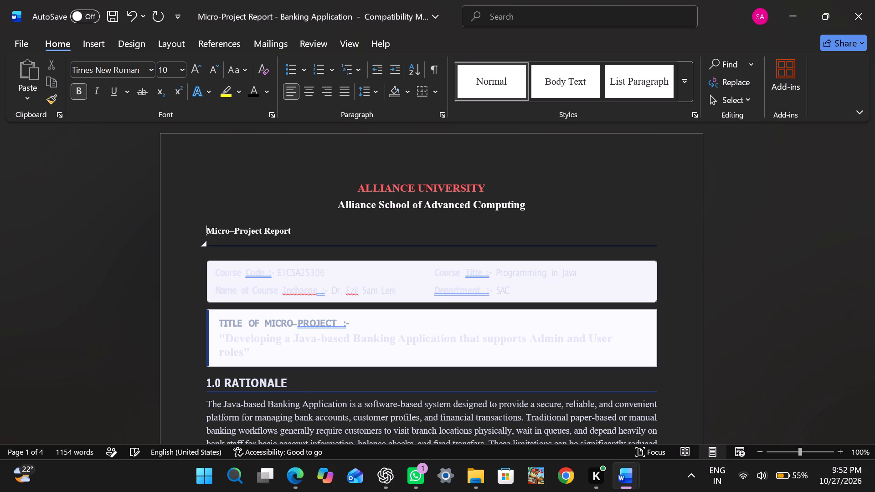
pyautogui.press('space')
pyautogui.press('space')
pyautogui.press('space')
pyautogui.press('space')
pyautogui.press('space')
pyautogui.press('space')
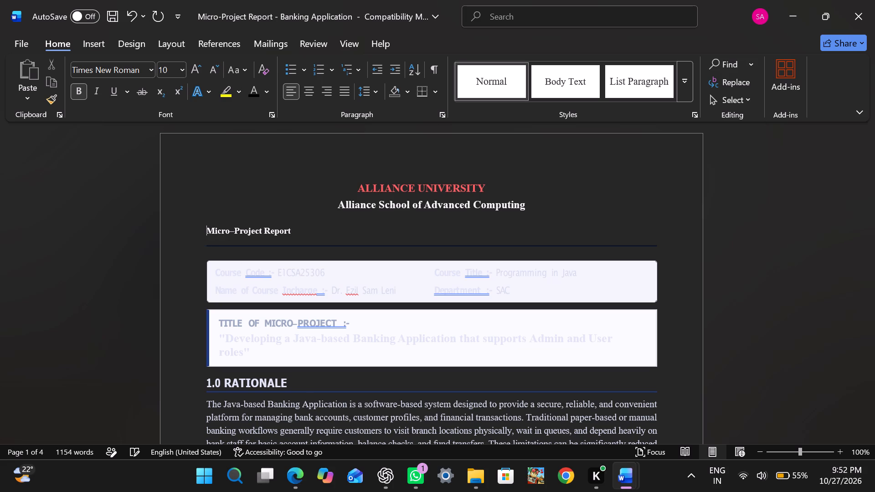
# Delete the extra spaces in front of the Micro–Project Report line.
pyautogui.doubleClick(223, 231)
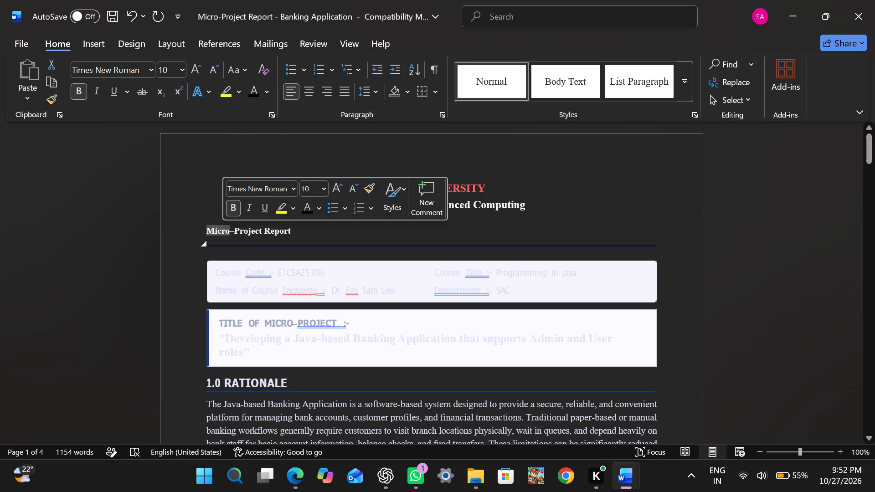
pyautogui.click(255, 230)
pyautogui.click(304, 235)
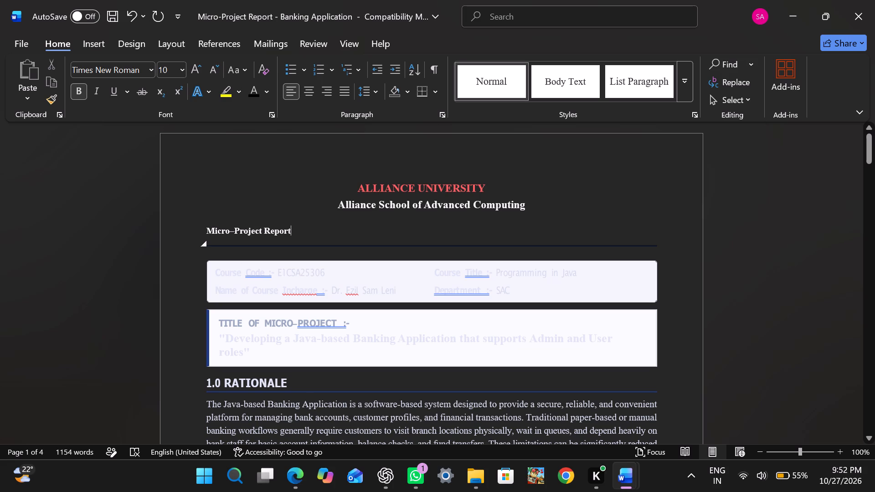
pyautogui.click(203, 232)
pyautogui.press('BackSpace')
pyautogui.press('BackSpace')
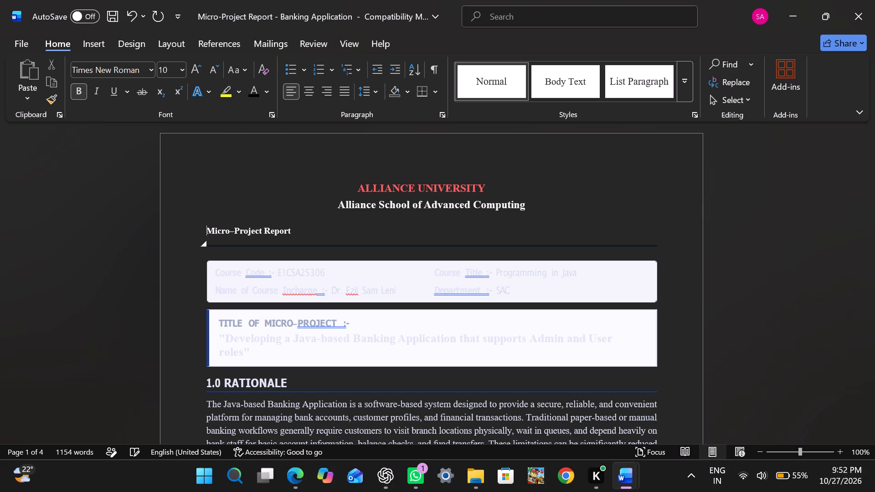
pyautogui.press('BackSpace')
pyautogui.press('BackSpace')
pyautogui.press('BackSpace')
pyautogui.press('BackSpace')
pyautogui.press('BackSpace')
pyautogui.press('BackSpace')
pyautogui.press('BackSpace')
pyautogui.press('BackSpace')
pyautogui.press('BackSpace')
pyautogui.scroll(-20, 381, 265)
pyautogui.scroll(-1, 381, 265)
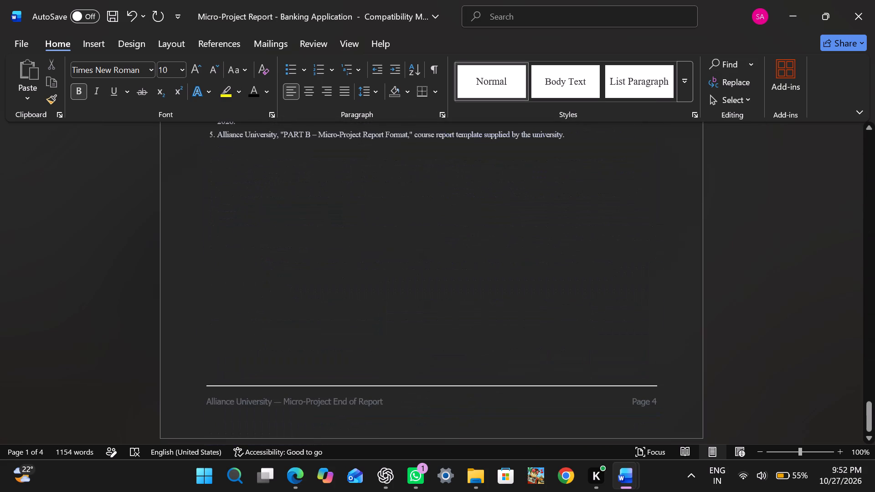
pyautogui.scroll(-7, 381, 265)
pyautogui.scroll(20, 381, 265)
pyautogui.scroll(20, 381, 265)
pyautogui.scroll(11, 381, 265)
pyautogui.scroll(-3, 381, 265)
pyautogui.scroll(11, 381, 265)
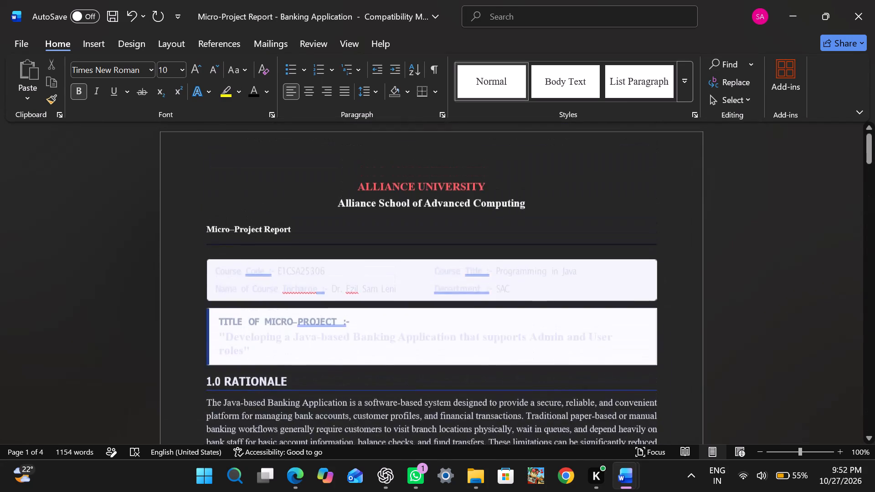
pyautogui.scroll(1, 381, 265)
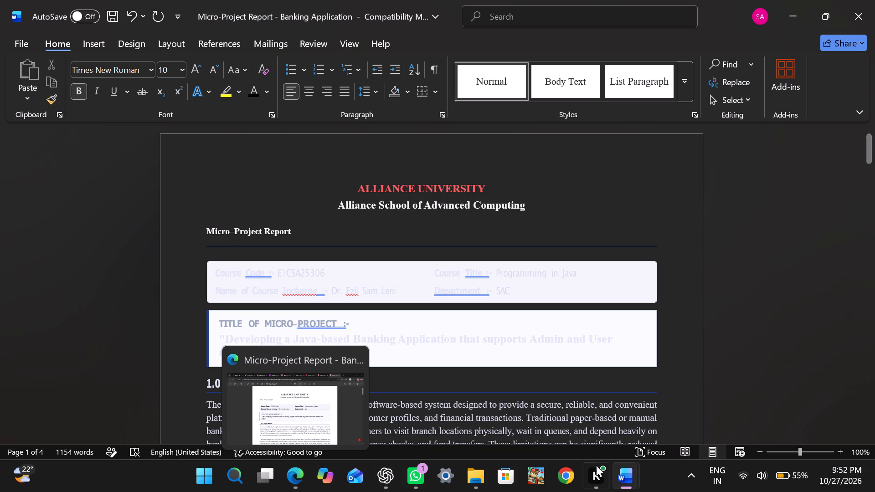
# Switch to the final report document and enable editing in it.
pyautogui.click(579, 443)
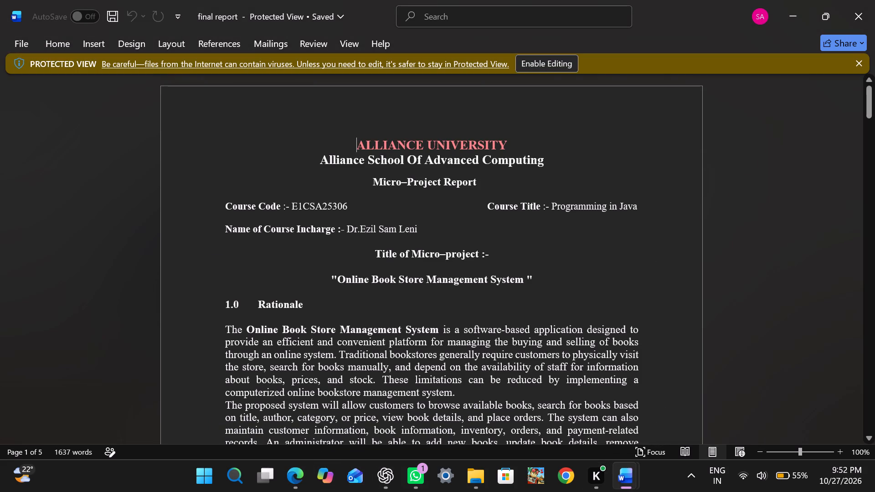
pyautogui.click(550, 68)
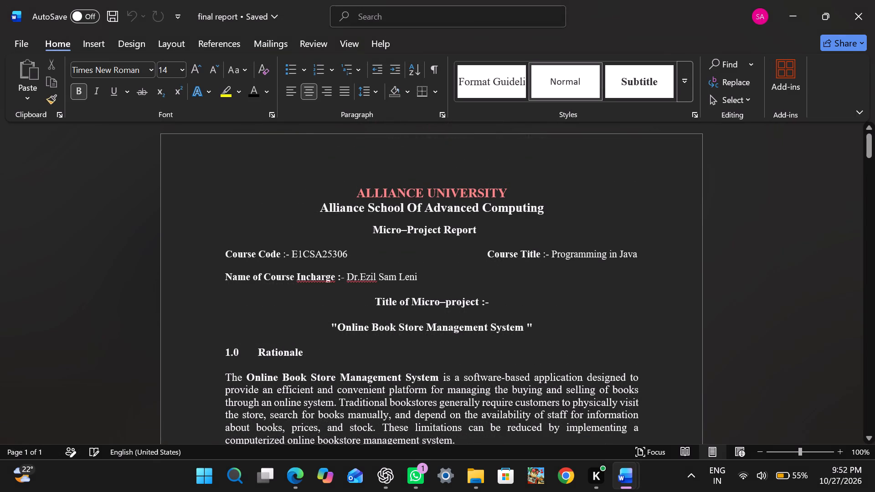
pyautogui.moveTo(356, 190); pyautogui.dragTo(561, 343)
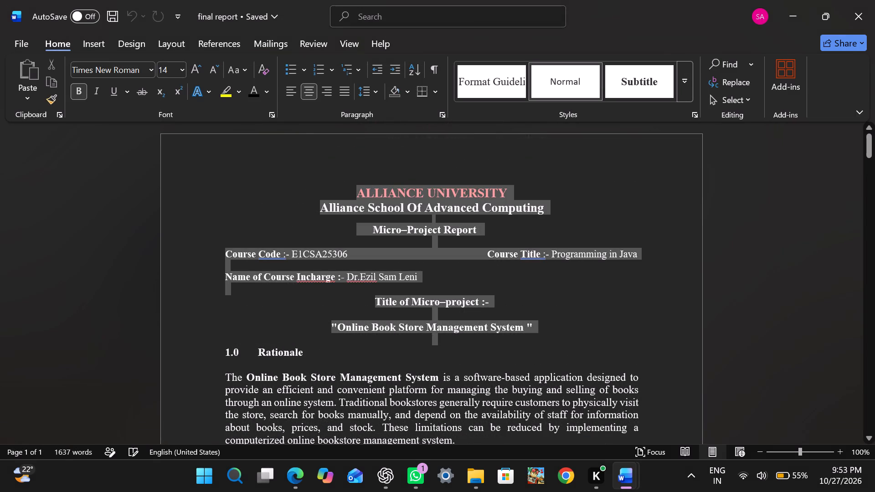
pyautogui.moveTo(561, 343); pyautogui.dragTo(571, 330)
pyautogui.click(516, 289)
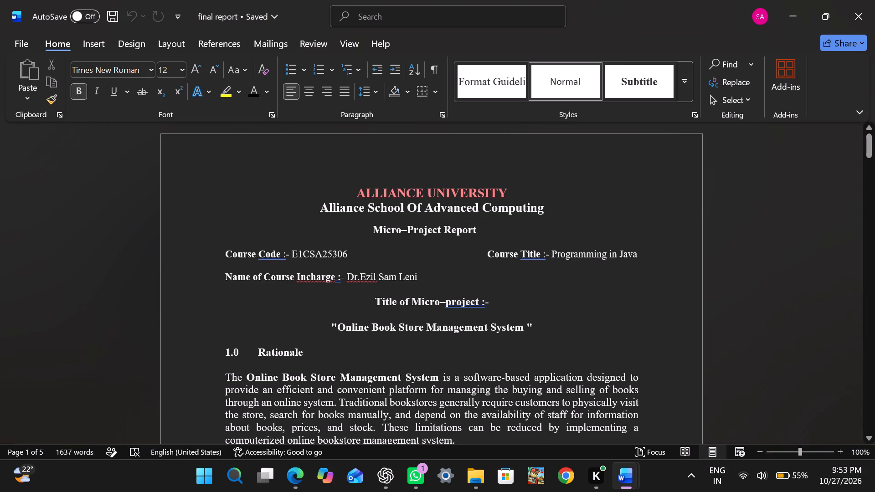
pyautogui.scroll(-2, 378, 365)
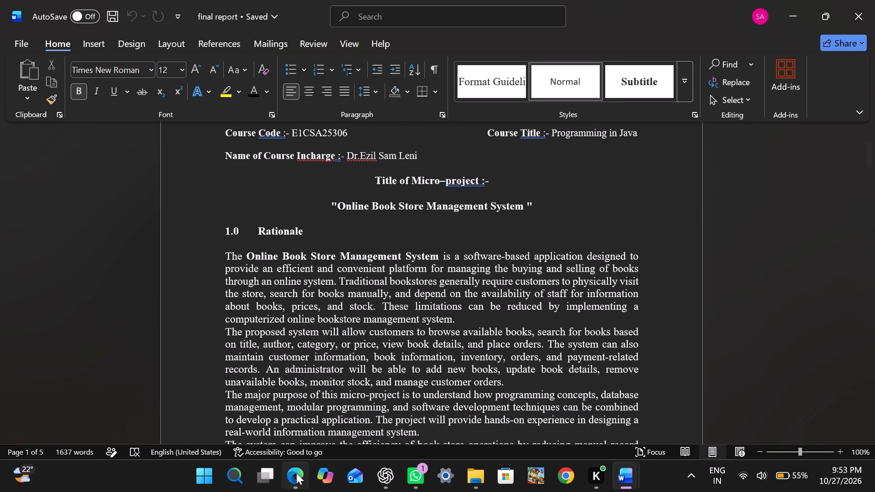
# Switch to the banking application PDF in the browser and copy its quoted micro-project title.
pyautogui.click(296, 473)
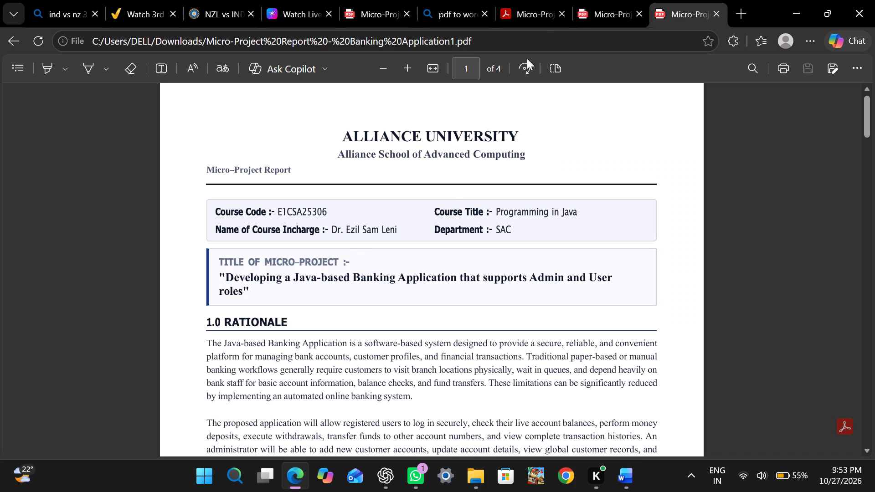
pyautogui.click(597, 0)
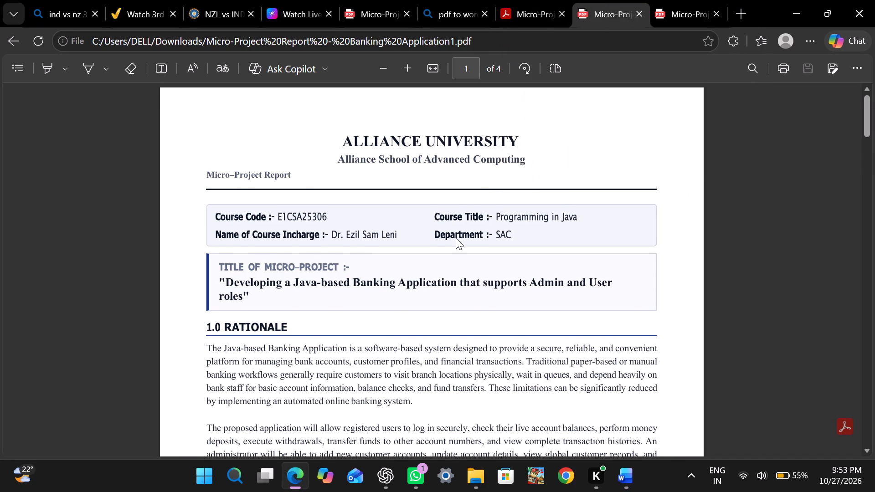
pyautogui.scroll(-2, 456, 238)
pyautogui.scroll(1, 456, 238)
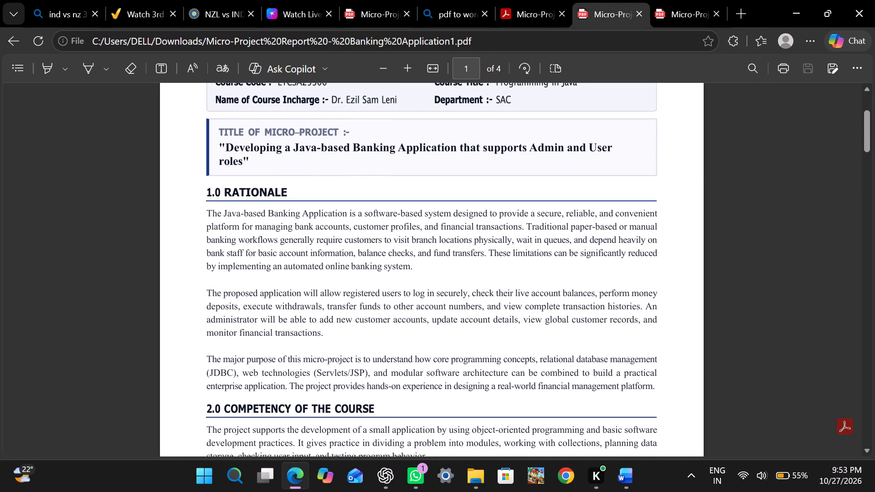
pyautogui.click(203, 211)
pyautogui.click(190, 166)
pyautogui.moveTo(276, 161); pyautogui.dragTo(222, 144)
pyautogui.moveTo(222, 144); pyautogui.dragTo(220, 143)
pyautogui.moveTo(220, 143); pyautogui.dragTo(252, 168)
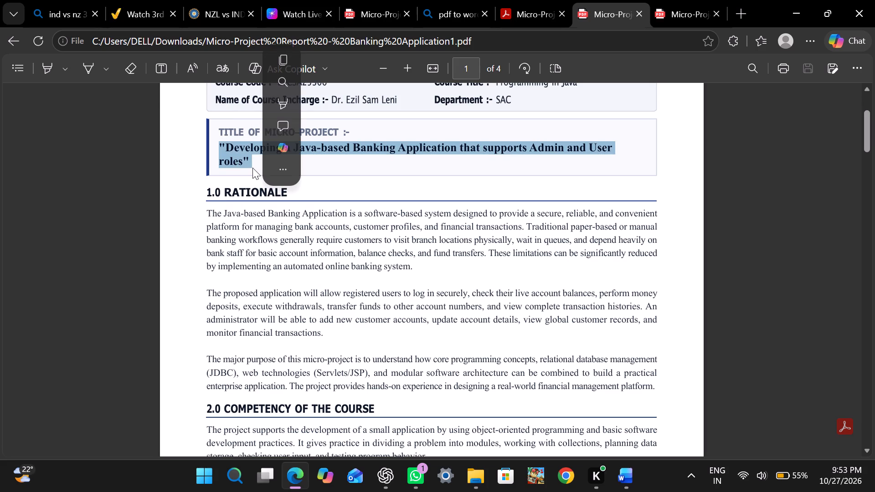
pyautogui.hotkey('ctrl', 'c')
pyautogui.hotkey('ctrl', 'c')
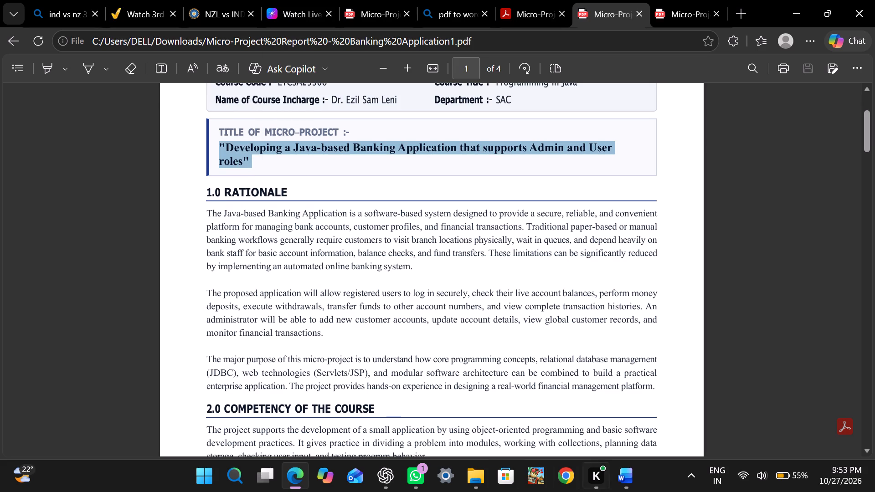
# Close the converted Micro-Project Report - Banking Application Word document without saving and go to the final report document.
pyautogui.click(619, 485)
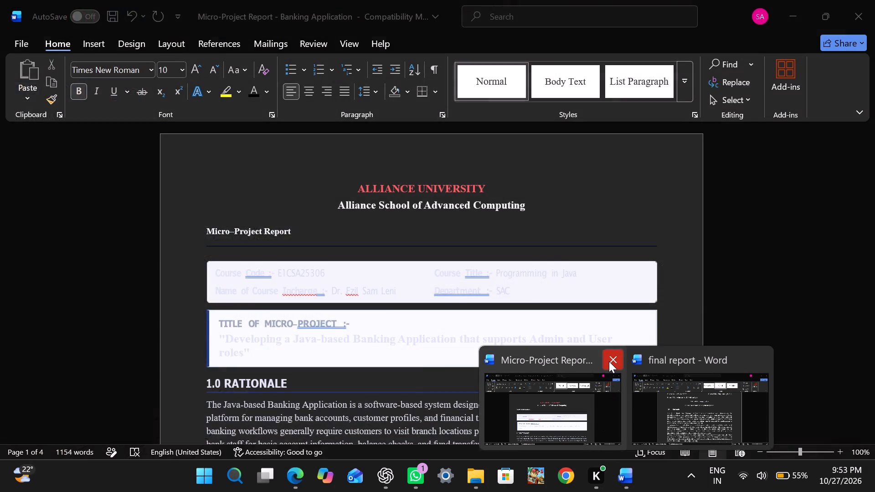
pyautogui.click(609, 361)
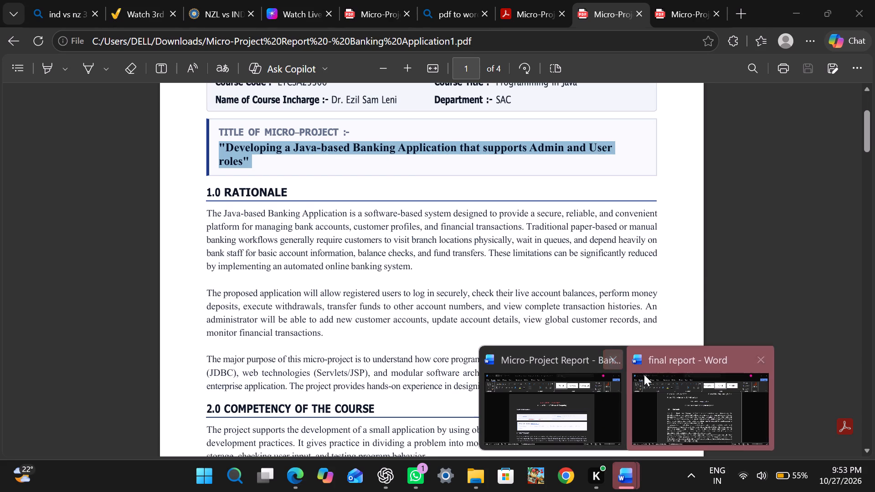
pyautogui.click(669, 395)
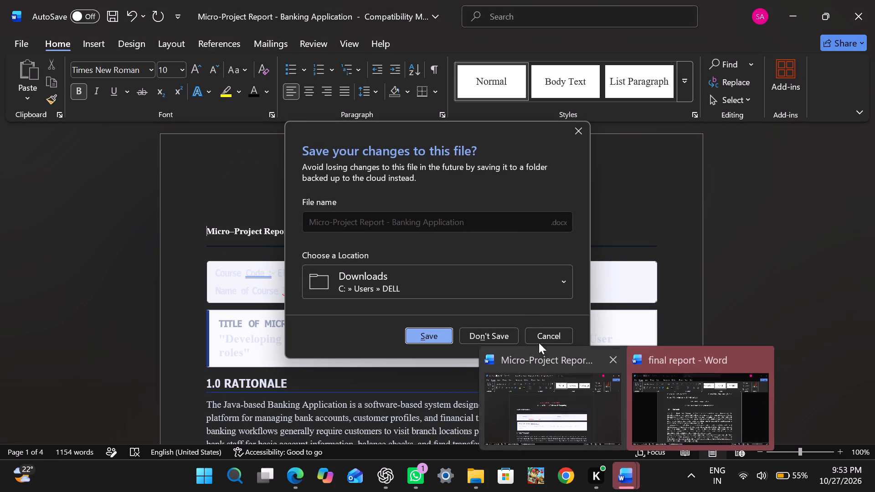
pyautogui.click(498, 328)
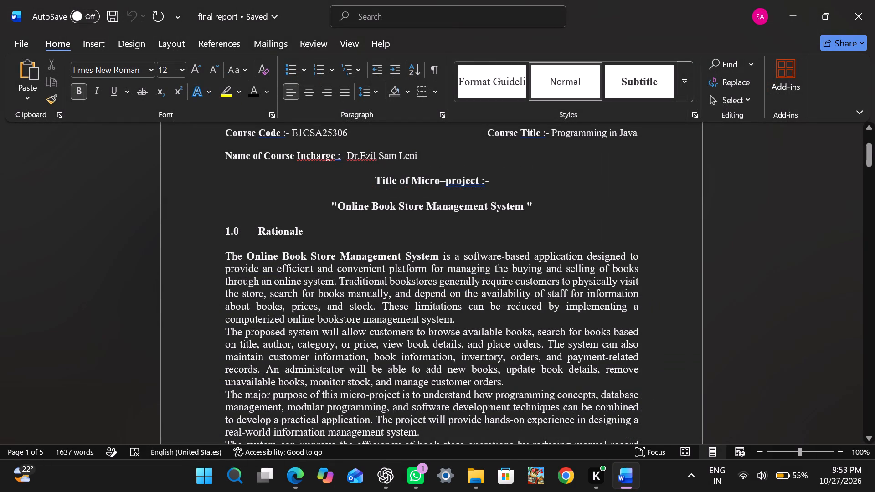
# Replace the title "Online Book Store Management System" with the copied "Developing a Java-based Banking Application that supports Admin and User roles".
pyautogui.moveTo(554, 211); pyautogui.dragTo(326, 206)
pyautogui.press('BackSpace')
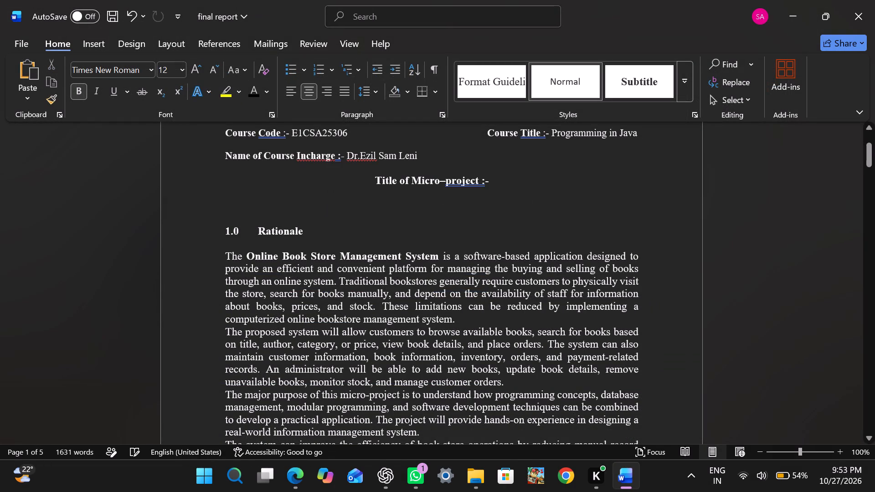
pyautogui.hotkey('ctrl', 'v')
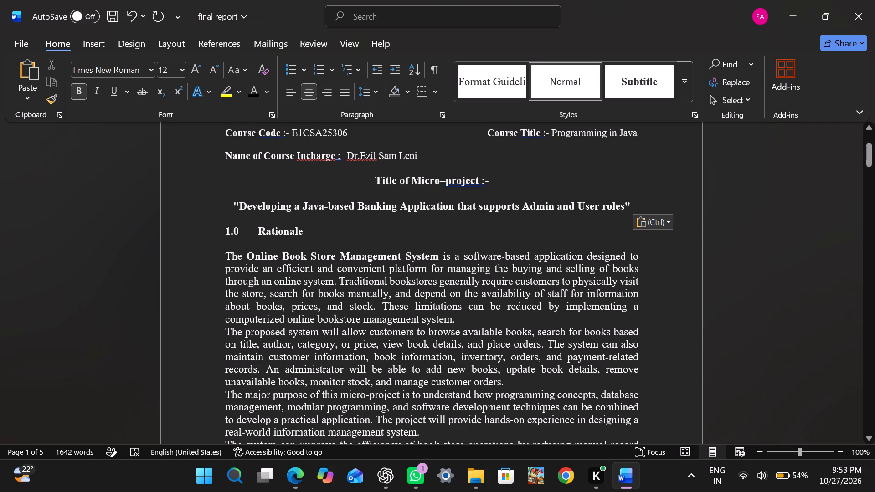
# Switch to the banking PDF in the browser and copy all three paragraphs of the 1.0 Rationale section.
pyautogui.scroll(-1, 447, 313)
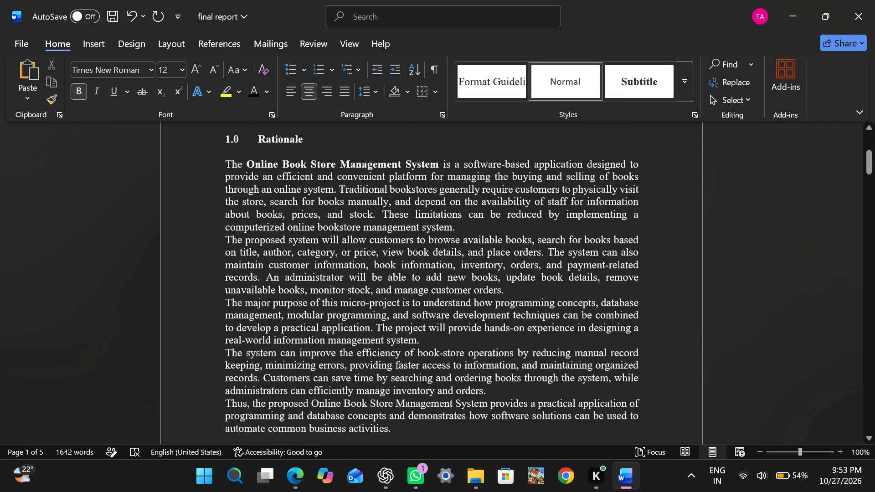
pyautogui.scroll(-1, 447, 313)
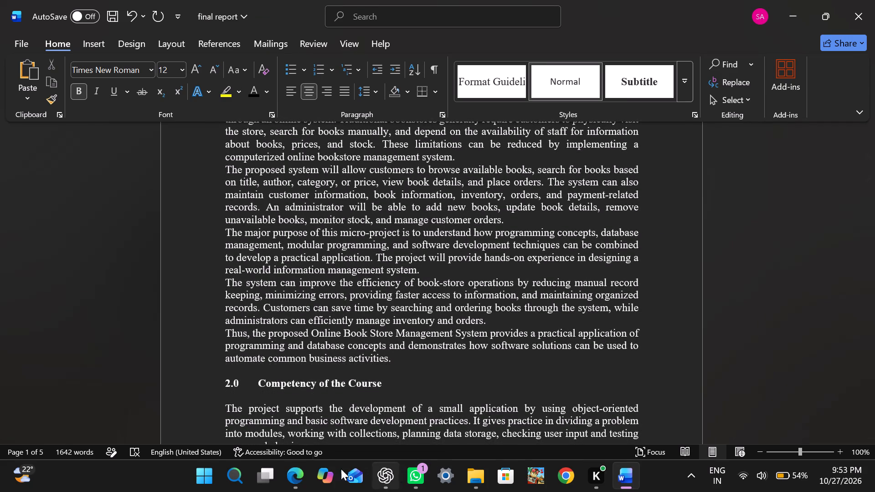
pyautogui.click(304, 466)
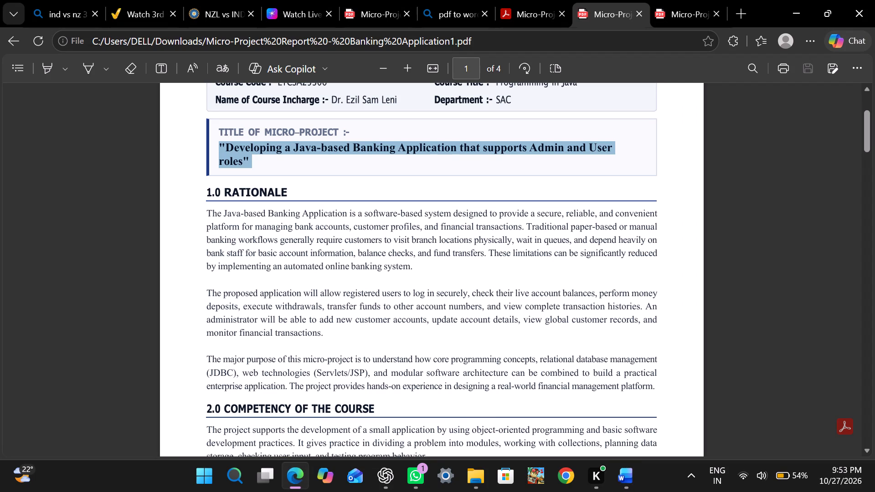
pyautogui.moveTo(656, 389); pyautogui.dragTo(570, 369)
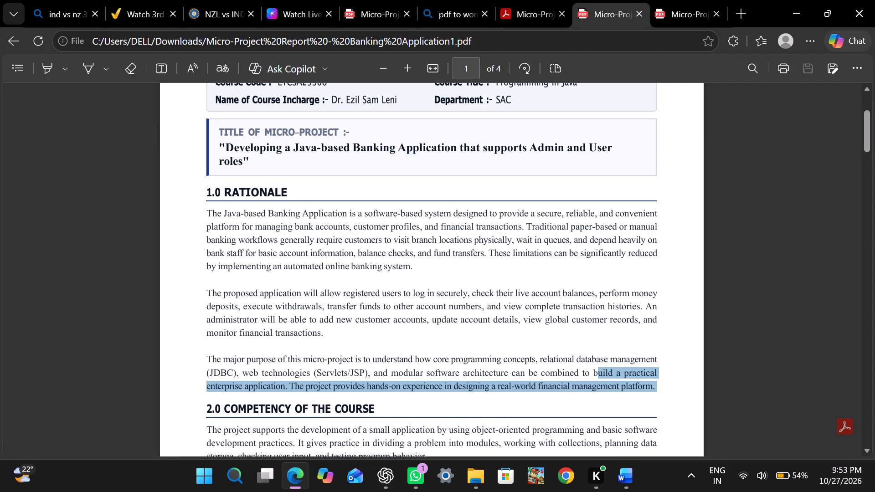
pyautogui.moveTo(570, 369); pyautogui.dragTo(157, 227)
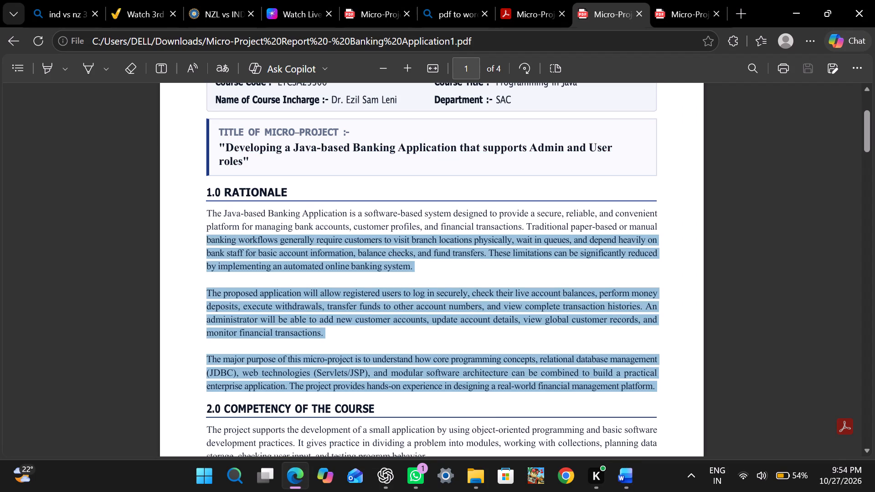
pyautogui.moveTo(157, 227); pyautogui.dragTo(195, 205)
pyautogui.hotkey('ctrl', 'c')
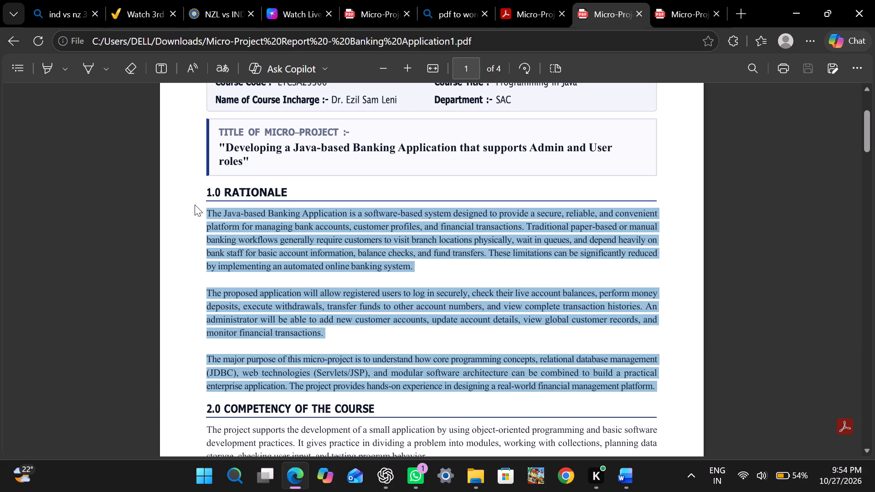
pyautogui.hotkey('ctrl', 'c')
pyautogui.hotkey('ctrl', 'c')
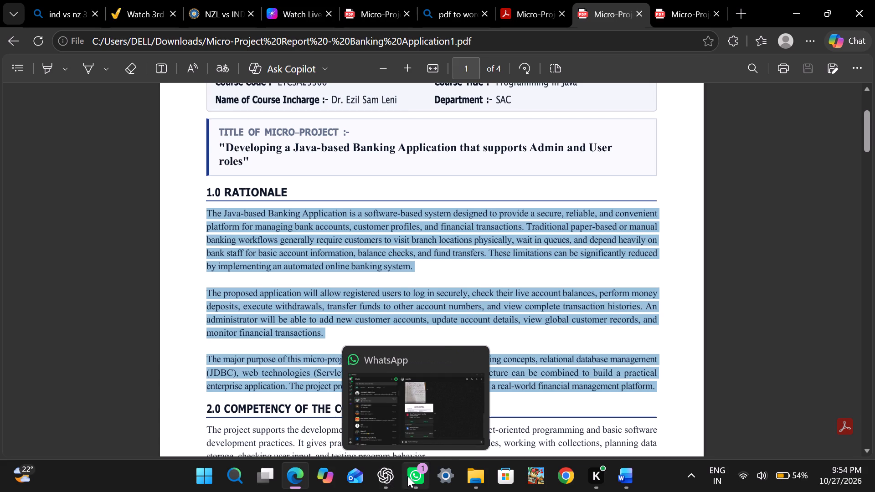
# Replace the book store text under 1.0 Rationale in the final report Word document with the copied banking rationale.
pyautogui.click(640, 476)
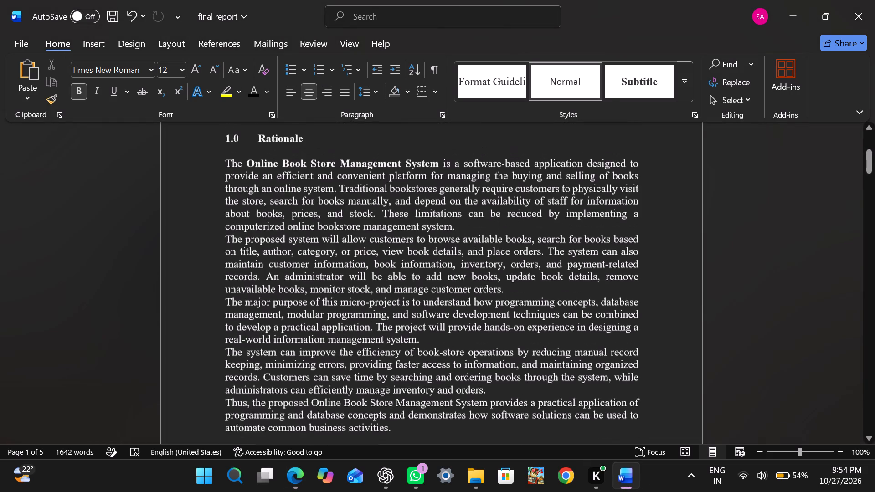
pyautogui.moveTo(424, 411); pyautogui.dragTo(319, 361)
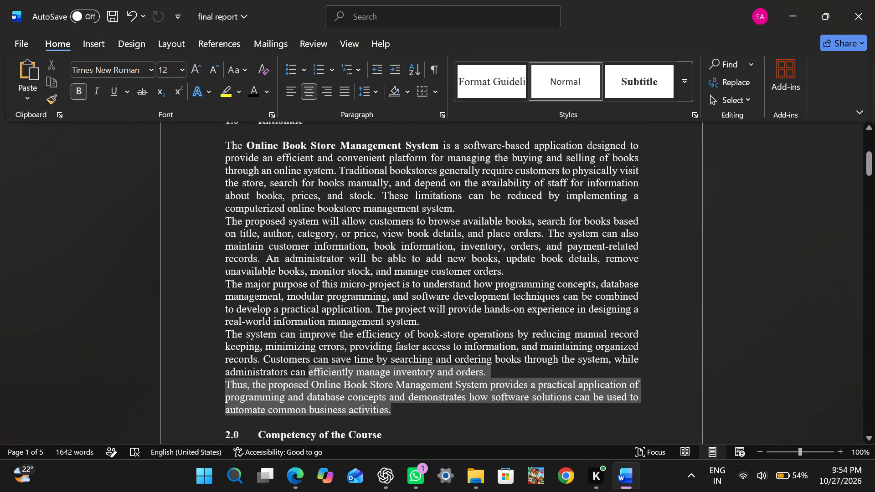
pyautogui.moveTo(319, 361); pyautogui.dragTo(204, 272)
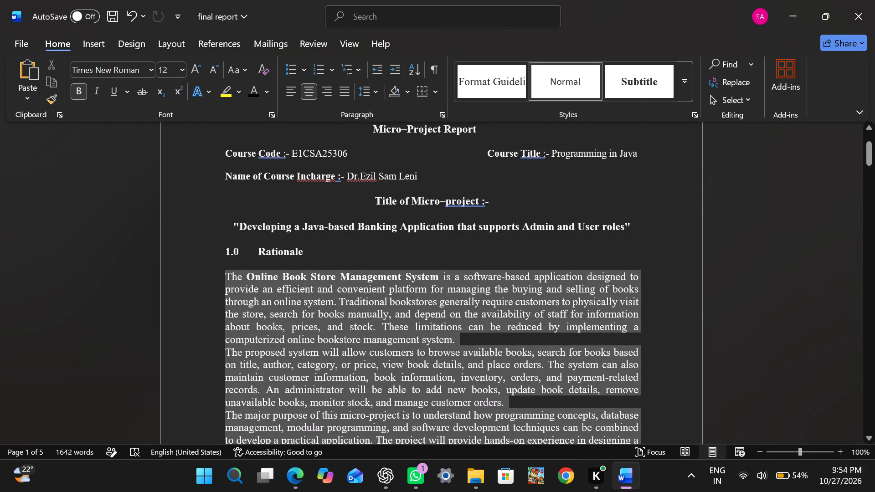
pyautogui.moveTo(204, 272); pyautogui.dragTo(204, 273)
pyautogui.press('BackSpace')
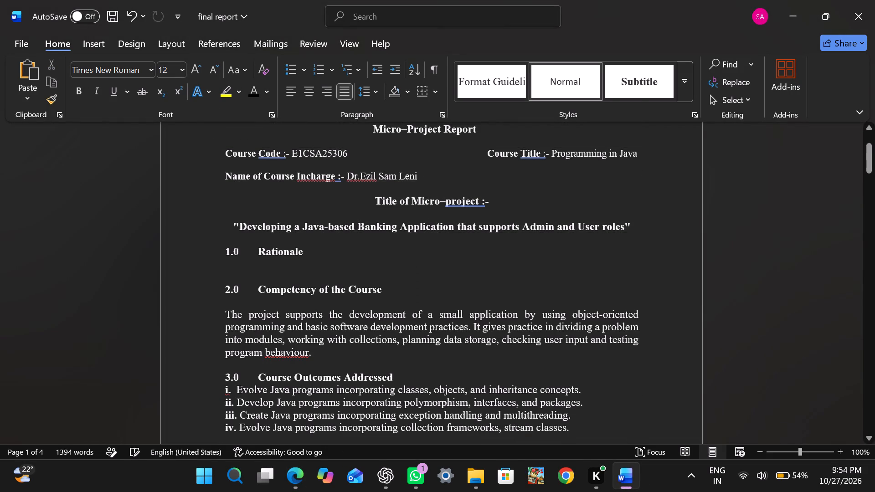
pyautogui.hotkey('ctrl', 'v')
# Insert a line break after the pasted rationale text to separate it from the 2.0 Competency of the Course heading.
pyautogui.scroll(-1, 204, 273)
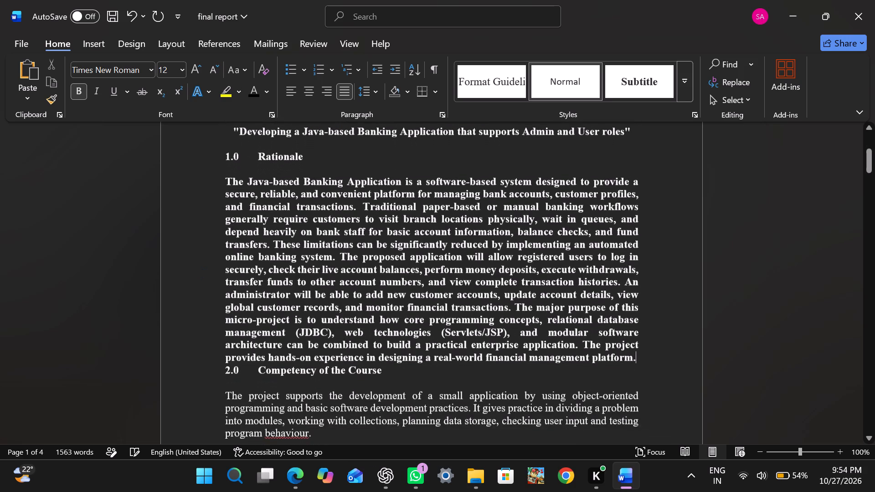
pyautogui.scroll(-2, 204, 273)
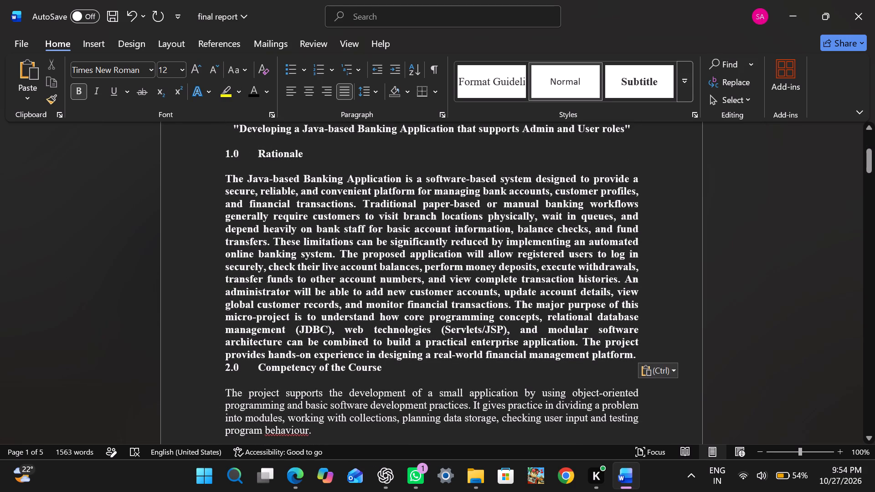
pyautogui.hotkey('shift', 'Return')
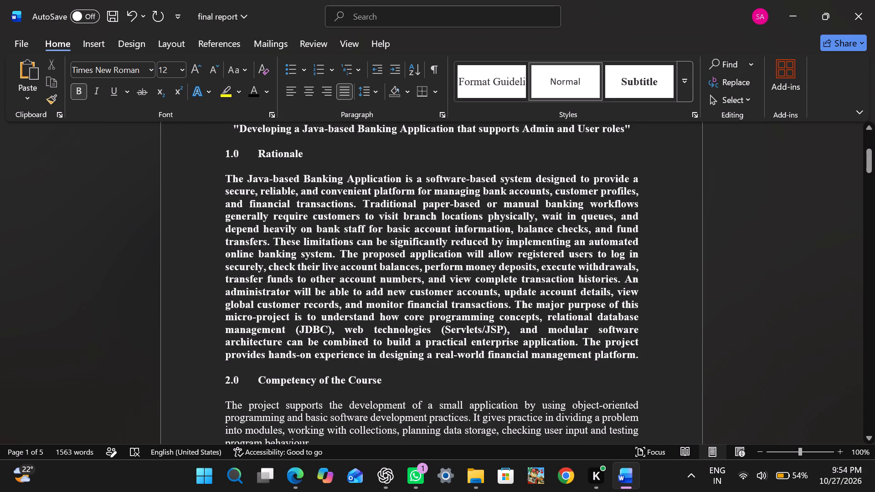
# Remove the bold formatting from the whole pasted rationale text.
pyautogui.moveTo(651, 355); pyautogui.dragTo(254, 163)
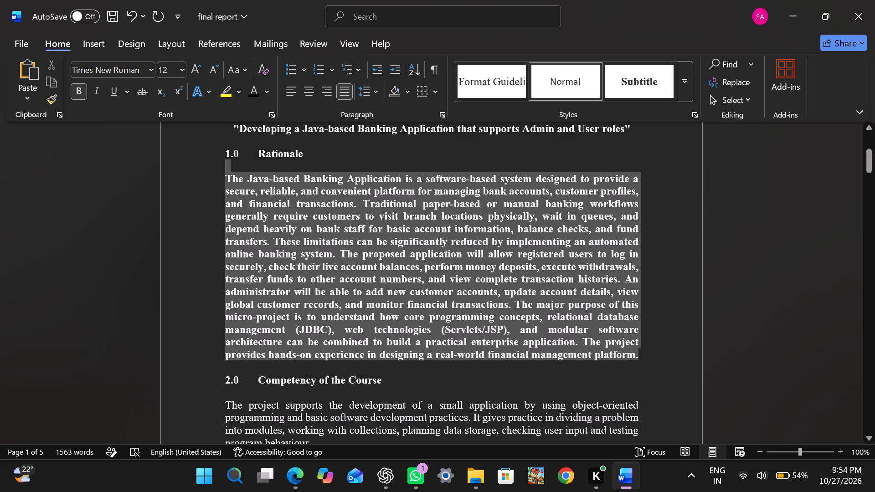
pyautogui.moveTo(254, 163); pyautogui.dragTo(207, 179)
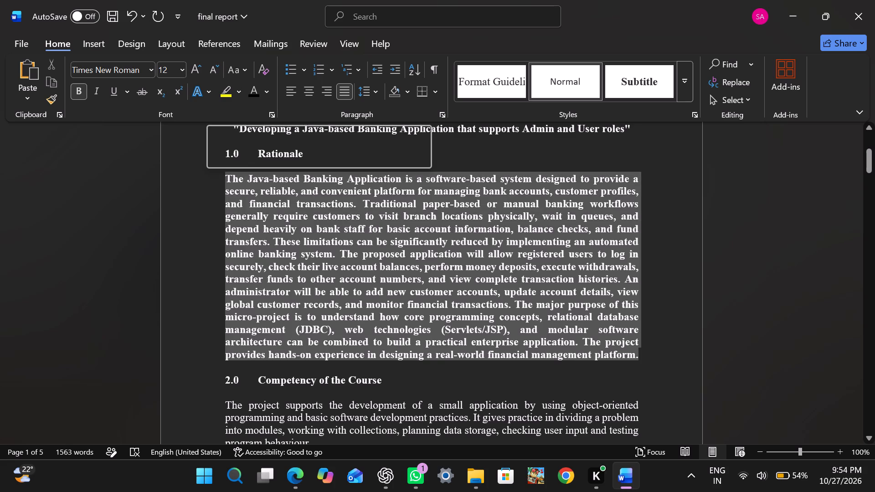
pyautogui.click(216, 154)
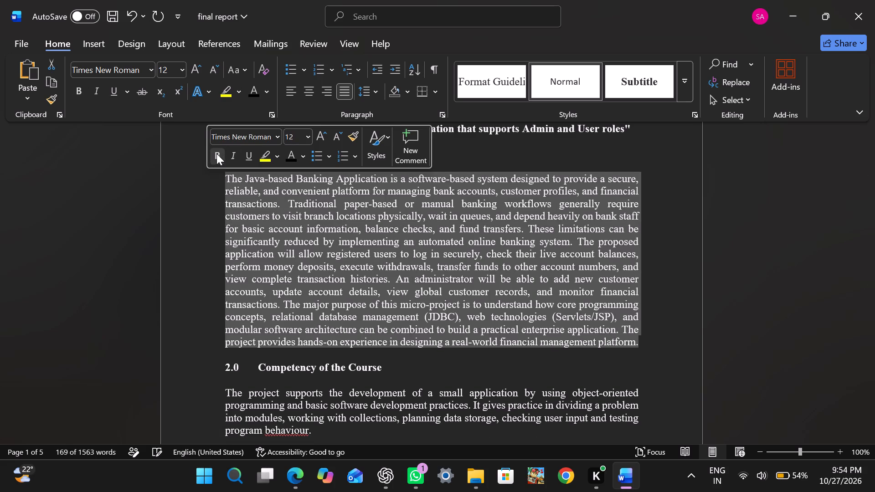
pyautogui.click(199, 231)
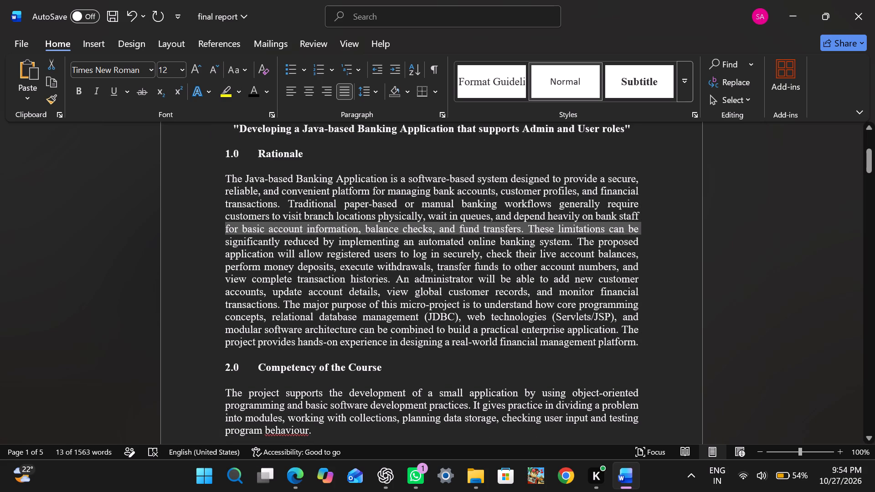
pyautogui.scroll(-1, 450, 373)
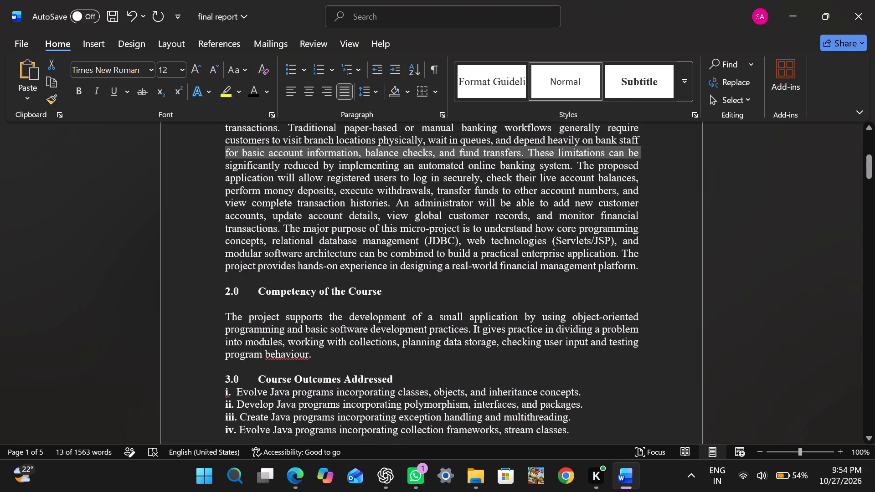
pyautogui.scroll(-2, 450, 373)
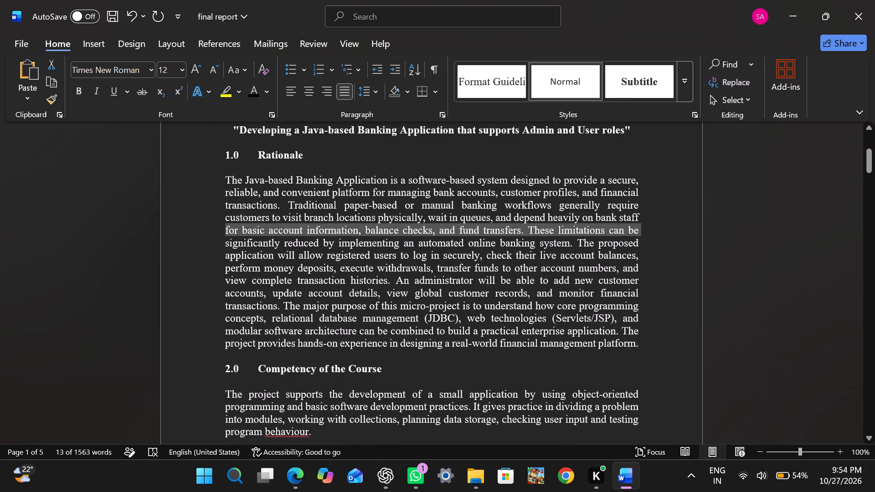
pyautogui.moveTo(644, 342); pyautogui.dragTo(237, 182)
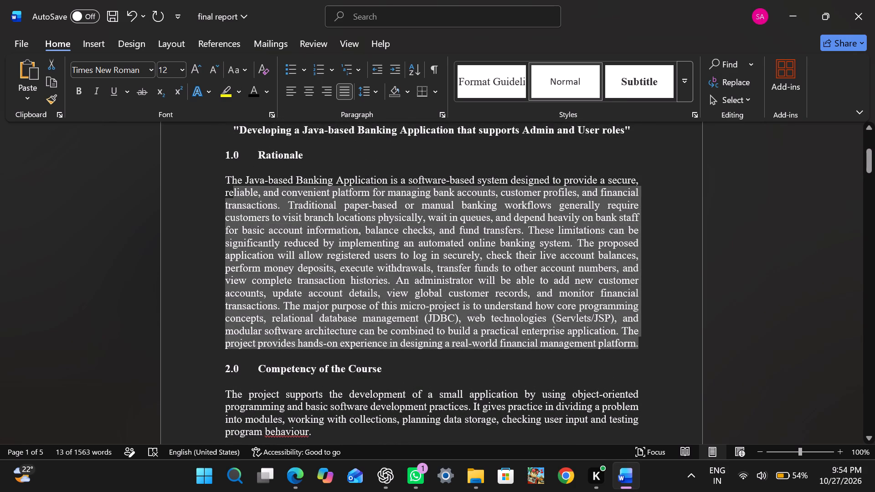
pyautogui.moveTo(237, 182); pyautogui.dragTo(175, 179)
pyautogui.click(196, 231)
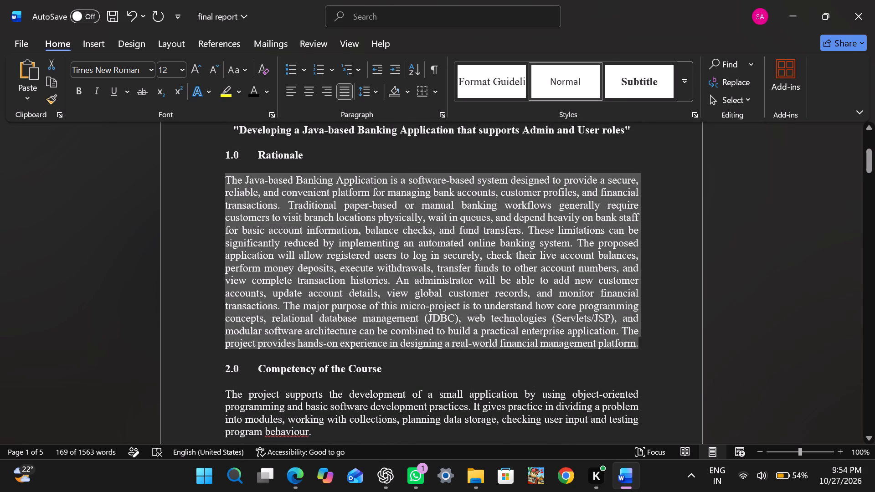
# Switch to the banking PDF in the browser and copy the whole paragraph of the 2.0 Competency of the Course section.
pyautogui.scroll(-1, 324, 333)
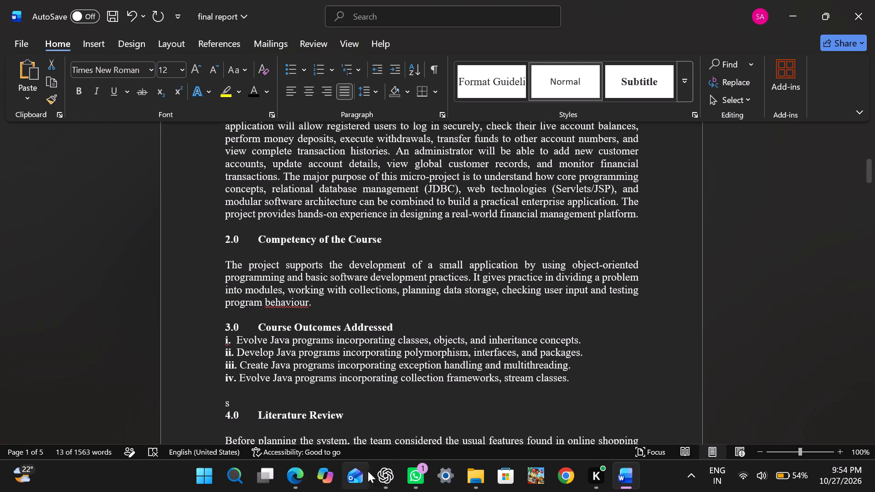
pyautogui.click(298, 464)
pyautogui.scroll(-1, 302, 364)
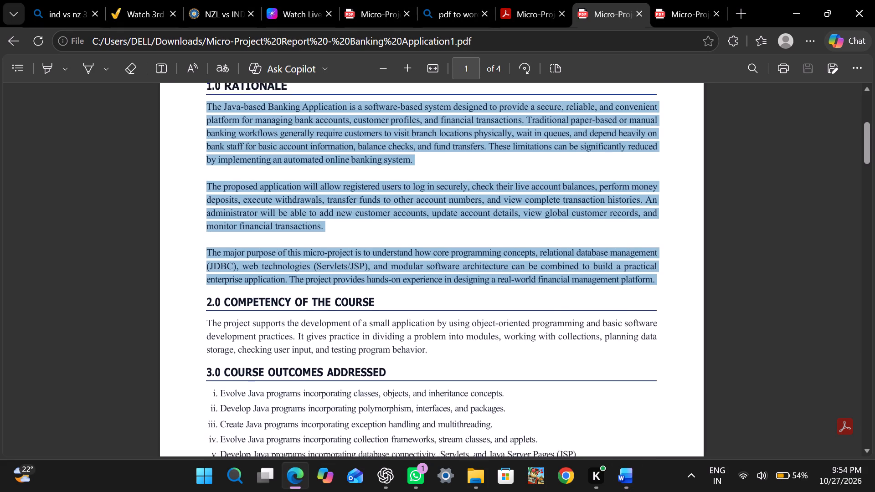
pyautogui.scroll(-1, 302, 364)
pyautogui.moveTo(453, 318); pyautogui.dragTo(257, 293)
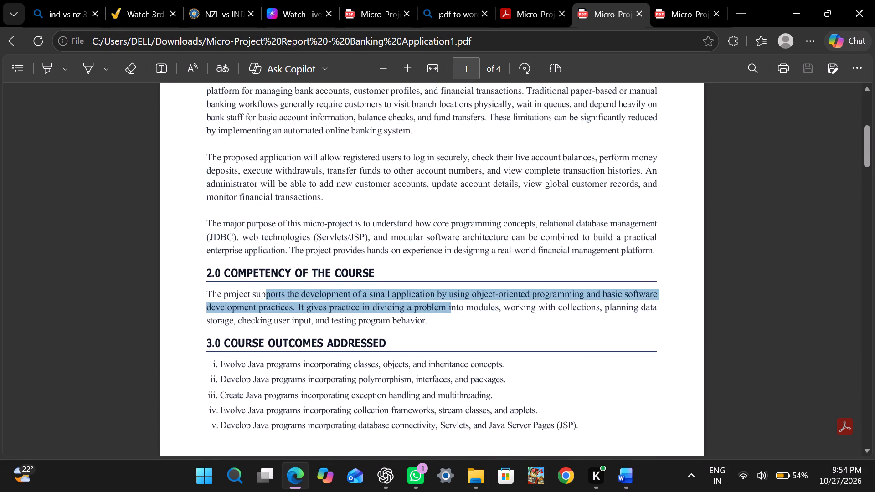
pyautogui.moveTo(257, 293); pyautogui.dragTo(190, 288)
pyautogui.click(543, 317)
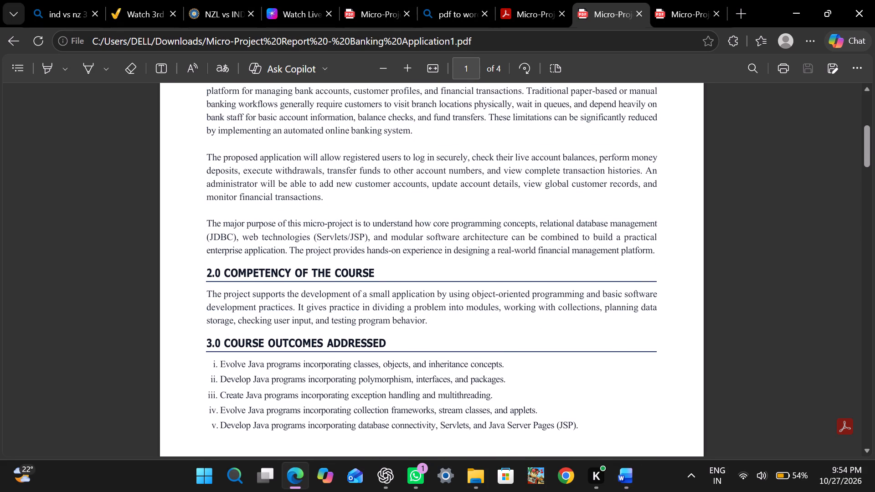
pyautogui.moveTo(428, 319); pyautogui.dragTo(197, 331)
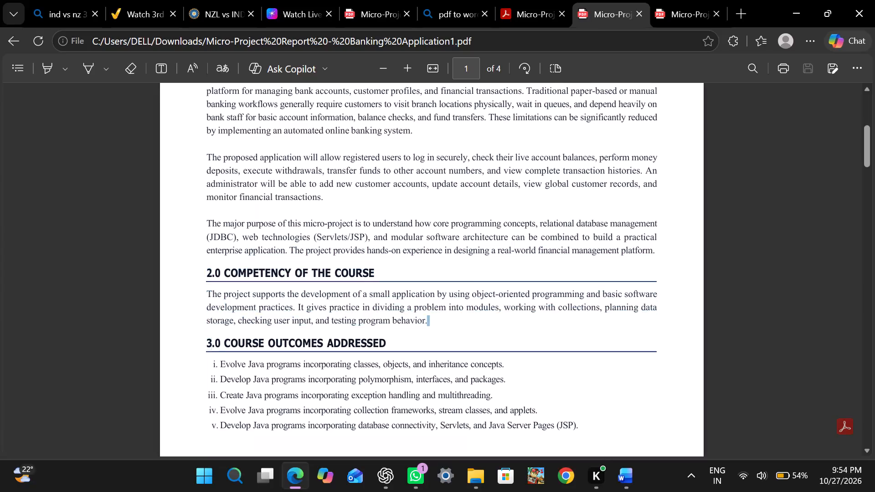
pyautogui.moveTo(197, 331); pyautogui.dragTo(198, 292)
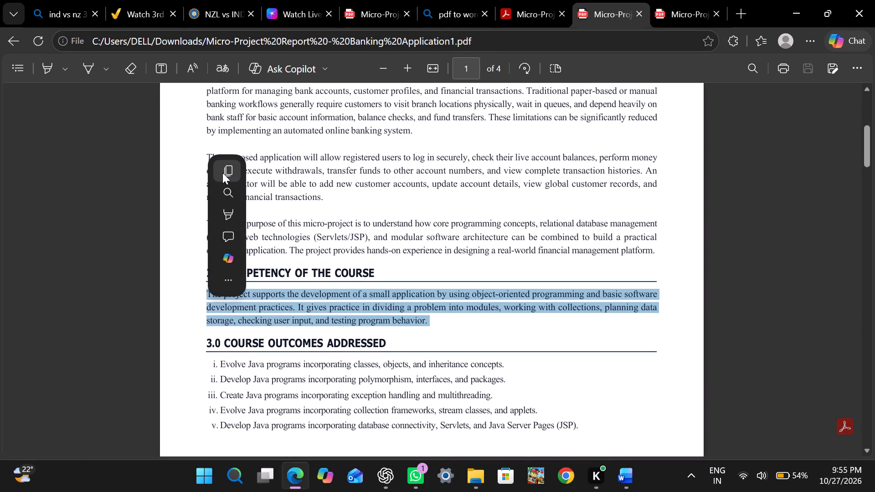
pyautogui.click(223, 173)
# Replace the paragraph under 2.0 Competency of the Course in the final report Word document with the copied text.
pyautogui.click(617, 482)
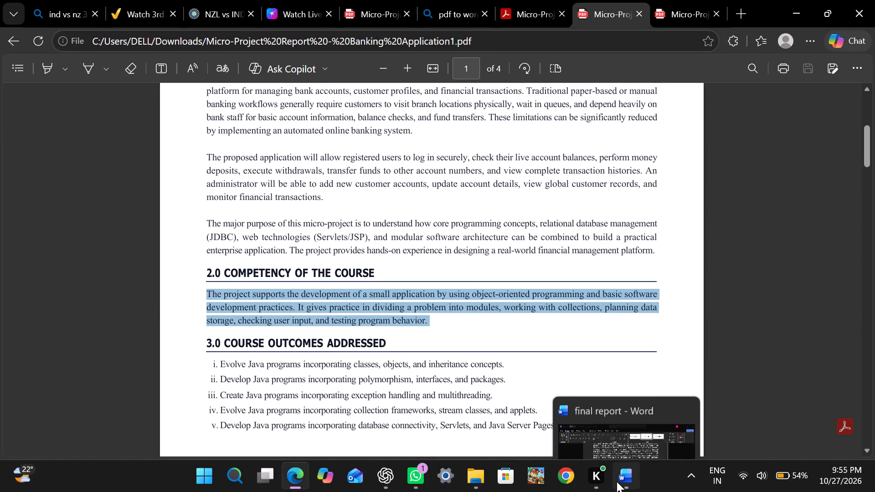
pyautogui.moveTo(348, 308); pyautogui.dragTo(264, 294)
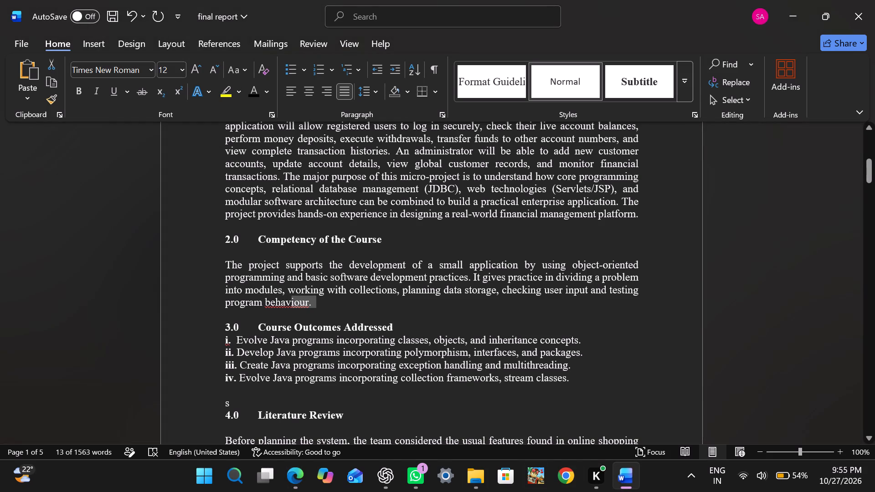
pyautogui.moveTo(264, 294); pyautogui.dragTo(235, 262)
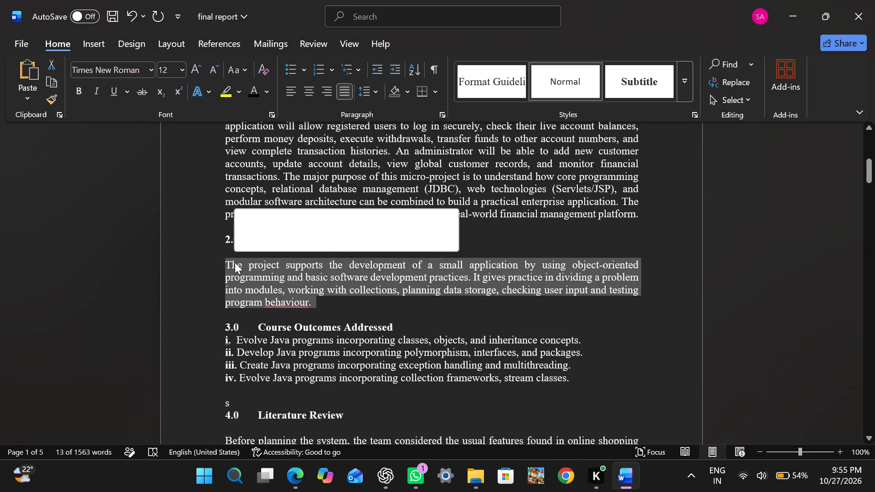
pyautogui.press('BackSpace')
pyautogui.hotkey('ctrl', 'v')
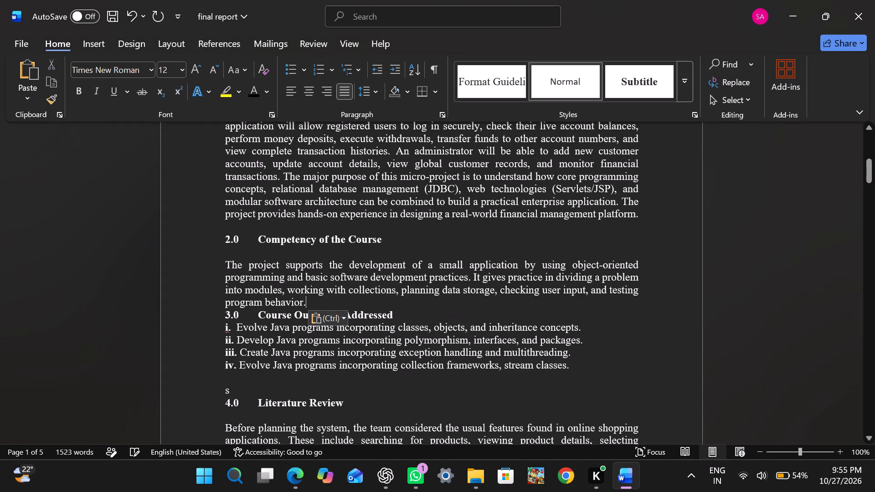
# Insert a line break after the pasted competency paragraph to separate it from the 3.0 Course Outcomes Addressed heading.
pyautogui.hotkey('shift', 'Return')
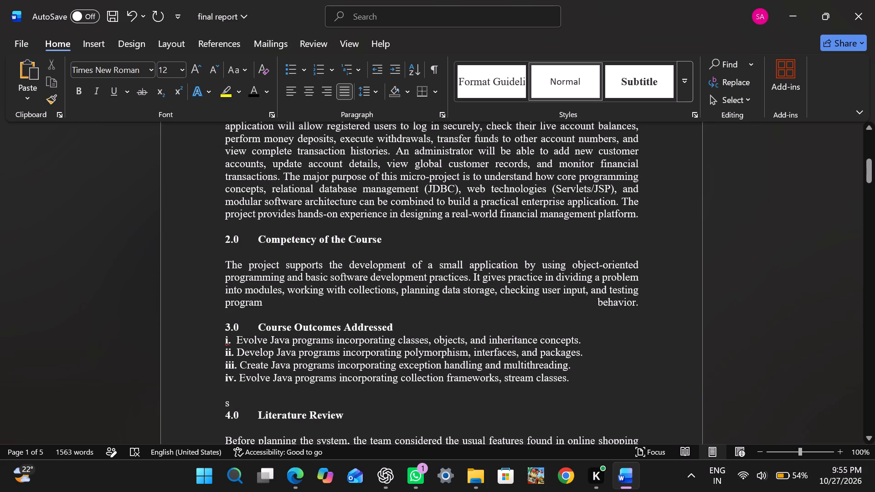
pyautogui.moveTo(307, 298); pyautogui.dragTo(213, 263)
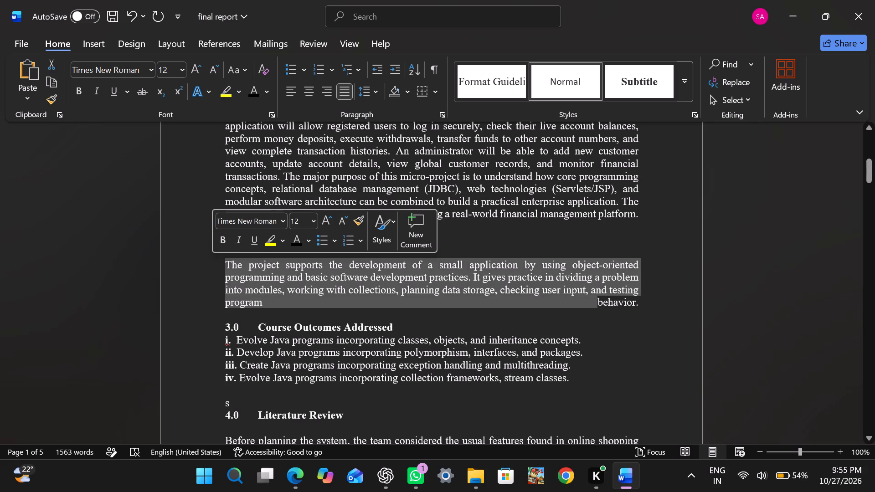
pyautogui.click(291, 300)
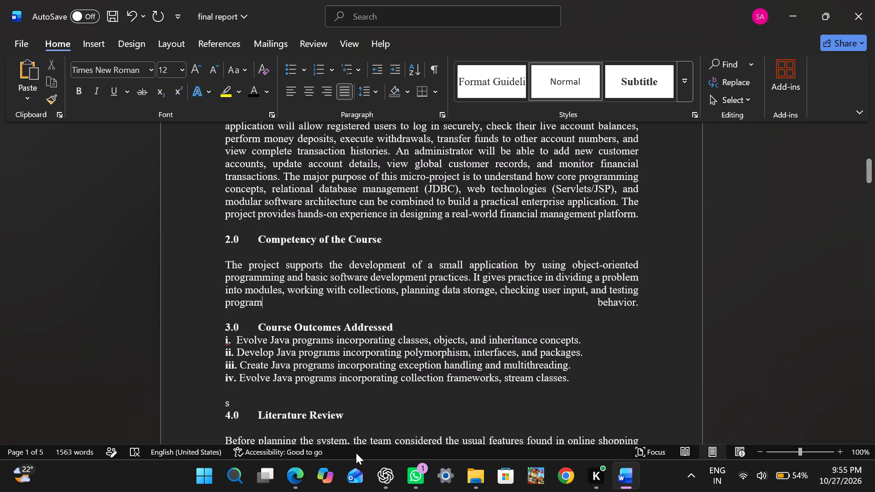
# Switch to the banking PDF in the browser and copy outcomes i to v of the 3.0 Course Outcomes Addressed section.
pyautogui.click(301, 461)
pyautogui.scroll(-1, 349, 351)
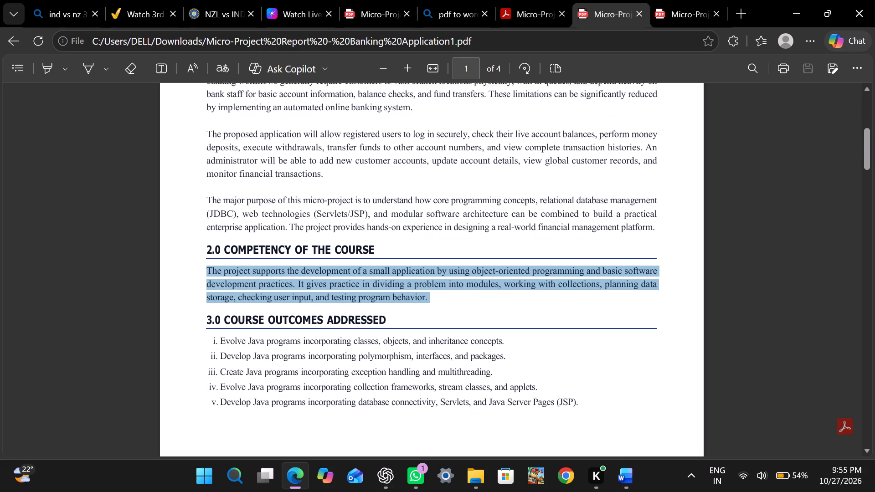
pyautogui.scroll(-1, 349, 351)
pyautogui.moveTo(593, 370); pyautogui.dragTo(623, 378)
pyautogui.click(623, 378)
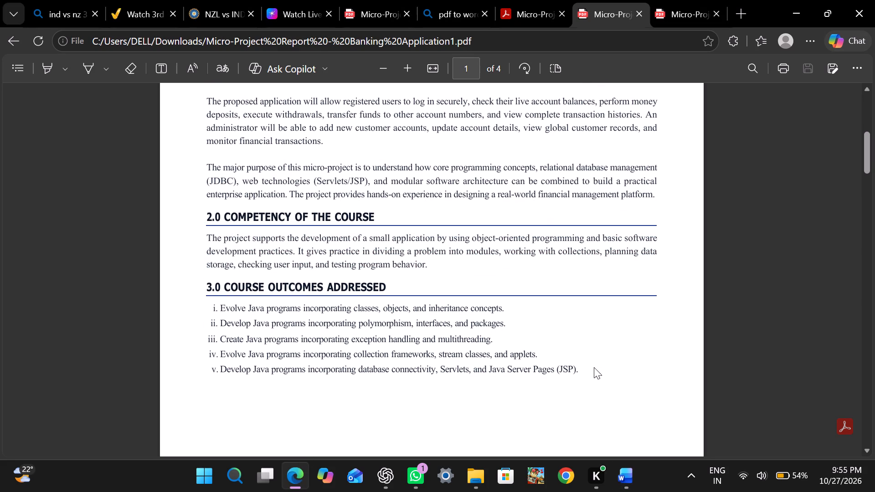
pyautogui.moveTo(582, 369); pyautogui.dragTo(211, 301)
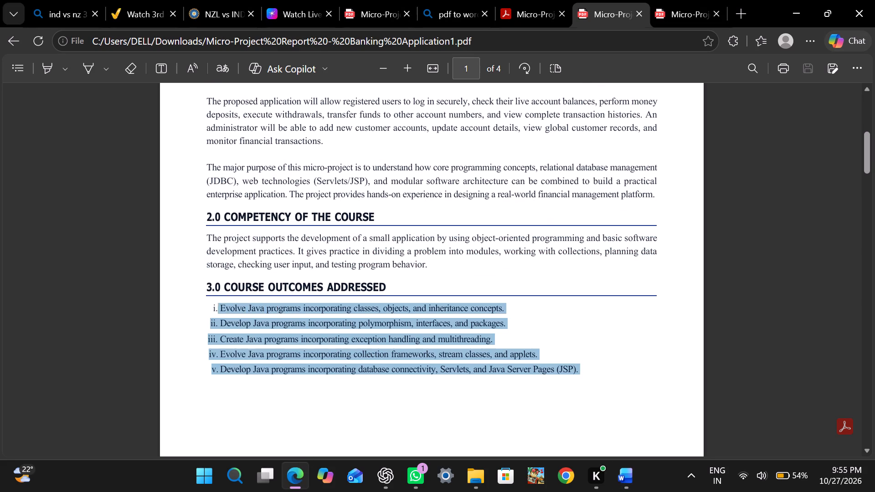
pyautogui.moveTo(211, 301); pyautogui.dragTo(163, 311)
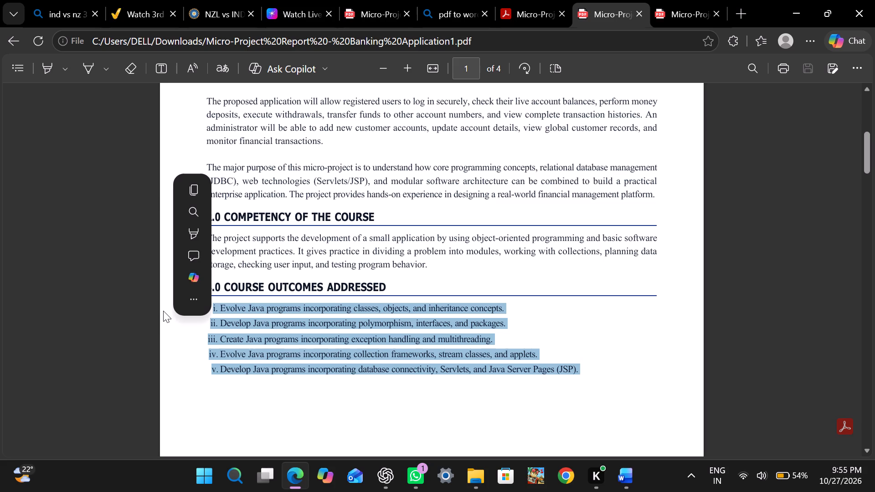
pyautogui.hotkey('ctrl', 'c')
pyautogui.hotkey('ctrl', 'c')
pyautogui.hotkey('ctrl', 'c')
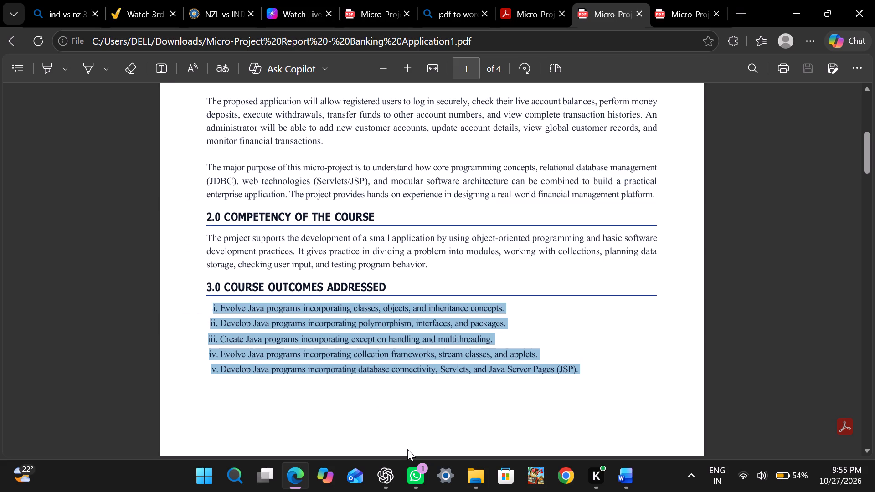
# Replace the four outcomes under 3.0 Course Outcomes Addressed in the final report Word document with the copied five outcomes.
pyautogui.moveTo(626, 482); pyautogui.dragTo(309, 467)
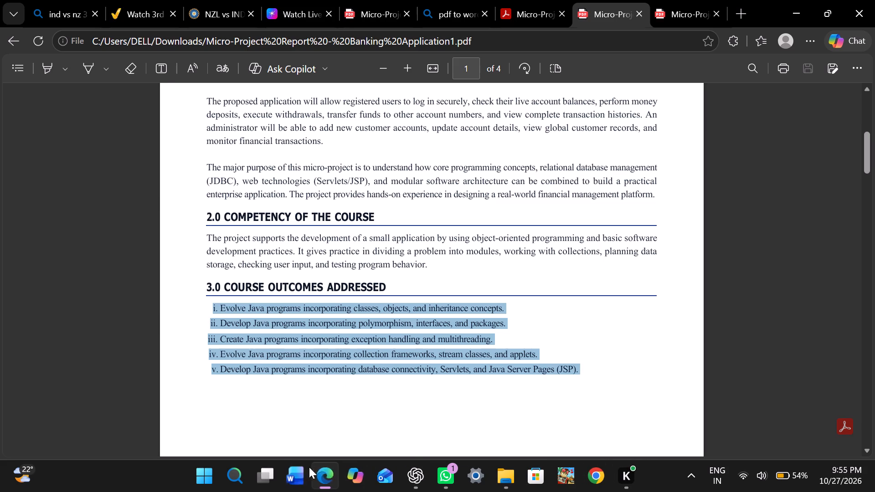
pyautogui.moveTo(309, 467); pyautogui.dragTo(336, 476)
pyautogui.click(336, 476)
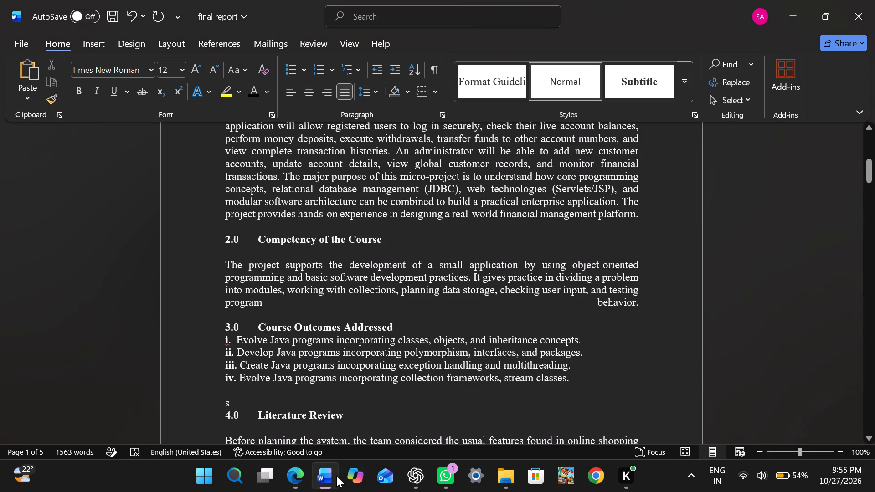
pyautogui.scroll(-1, 438, 385)
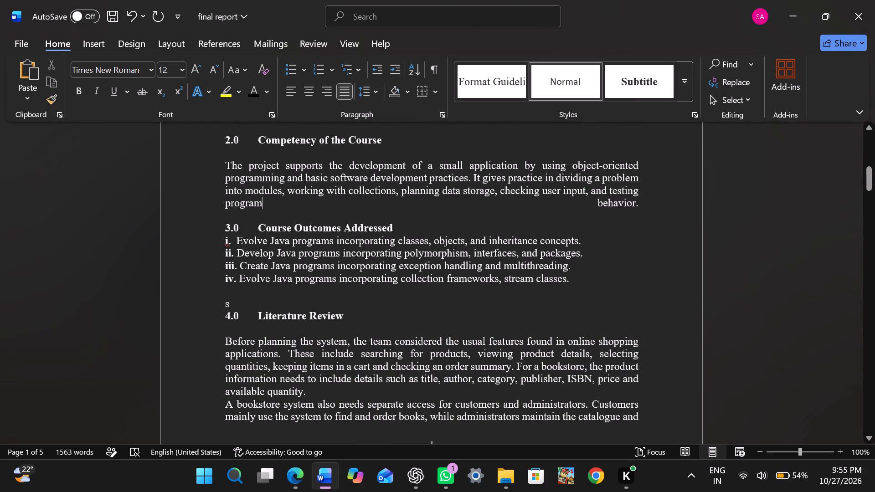
pyautogui.moveTo(609, 287); pyautogui.dragTo(408, 258)
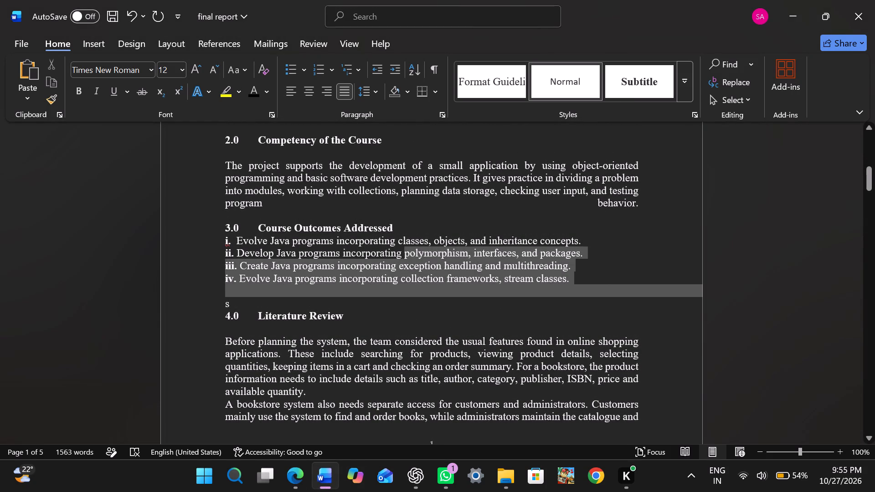
pyautogui.moveTo(408, 258); pyautogui.dragTo(195, 244)
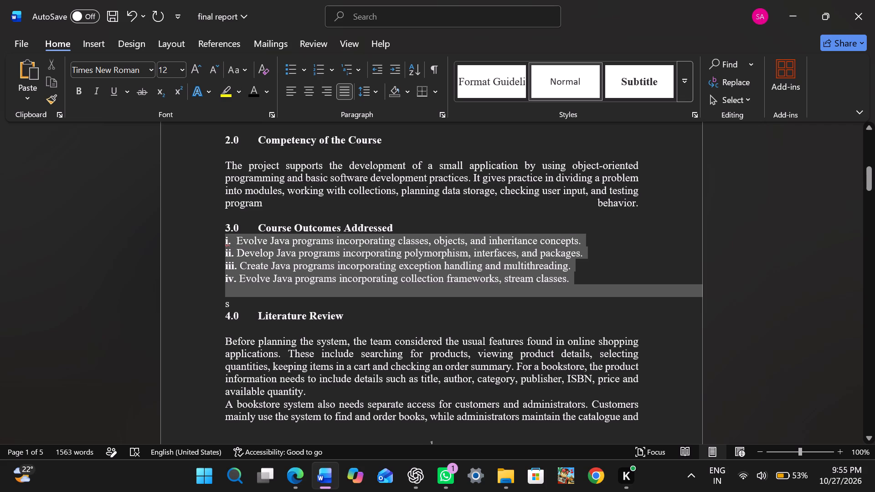
pyautogui.moveTo(195, 244); pyautogui.dragTo(150, 242)
pyautogui.press('BackSpace')
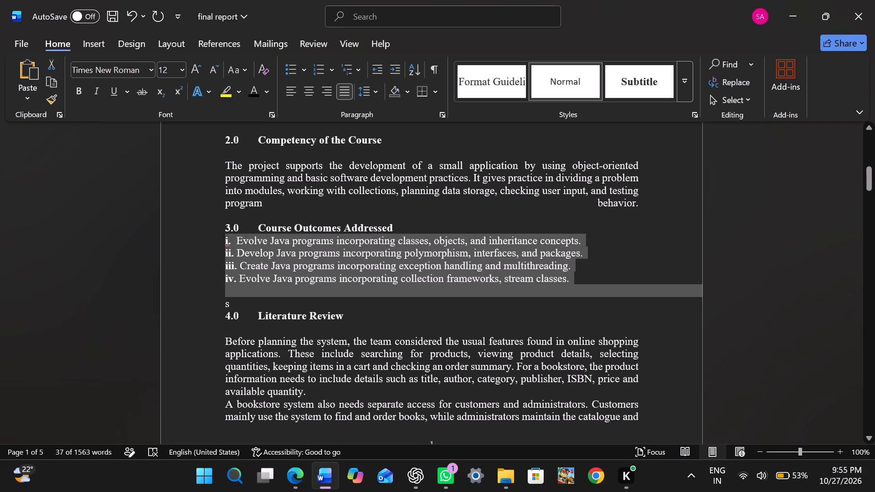
pyautogui.hotkey('ctrl', 'v')
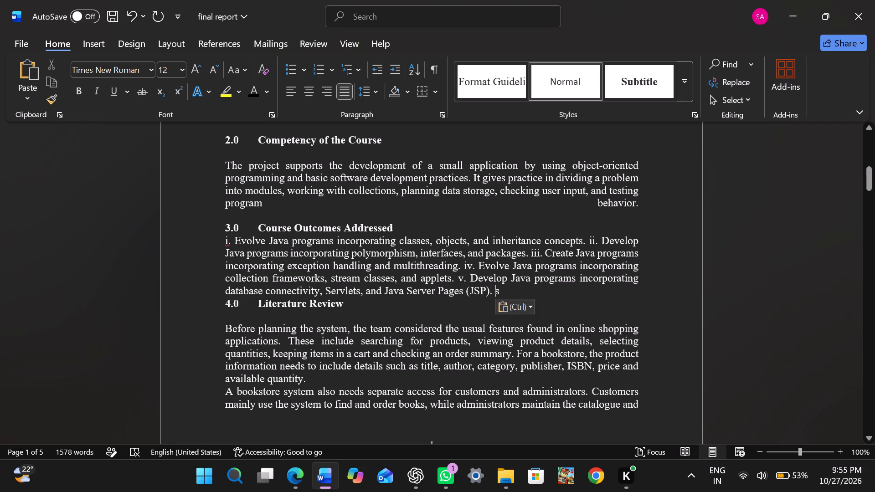
# Delete the stray letter s at the end of the pasted course outcomes.
pyautogui.click(522, 289)
pyautogui.press('BackSpace')
# Insert a line break after the 3.0 Course Outcomes Addressed heading and another after the pasted outcomes, before 4.0 Literature Review.
pyautogui.click(442, 225)
pyautogui.hotkey('shift', 'Return')
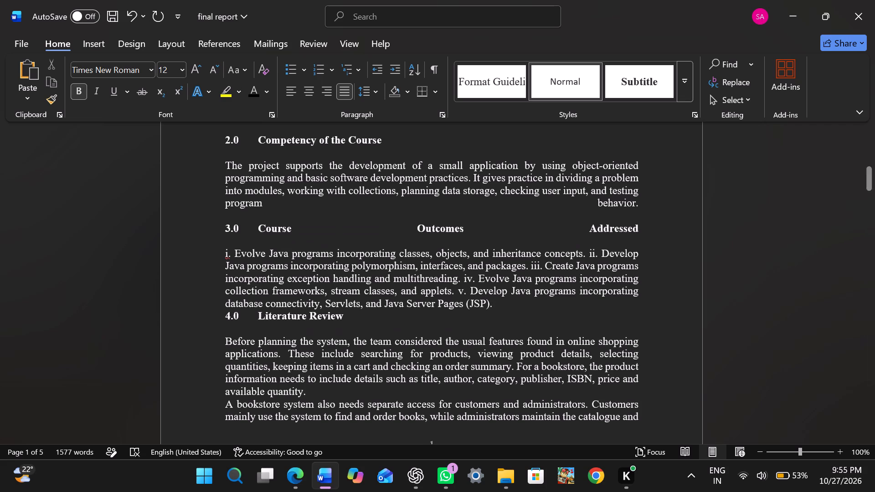
pyautogui.click(521, 307)
pyautogui.hotkey('shift', 'Return')
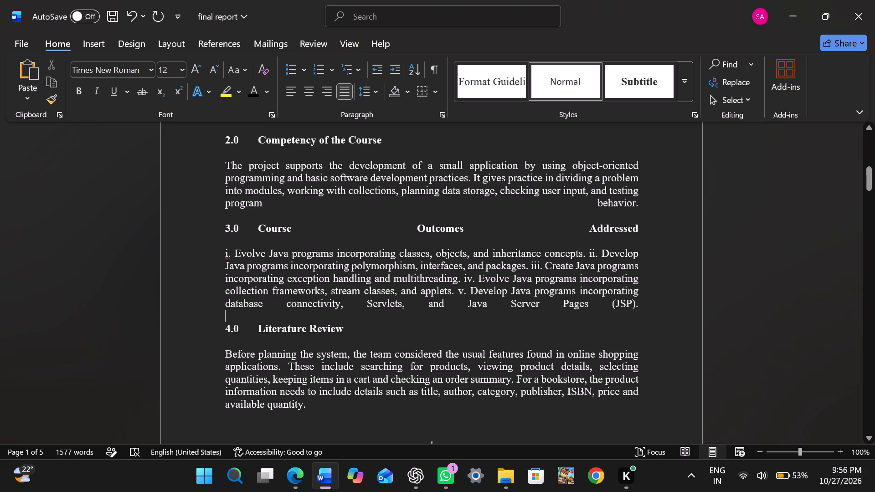
# Delete the stretched spaces between the words Course, Outcomes and Addressed in the 3.0 heading.
pyautogui.click(412, 227)
pyautogui.press('BackSpace')
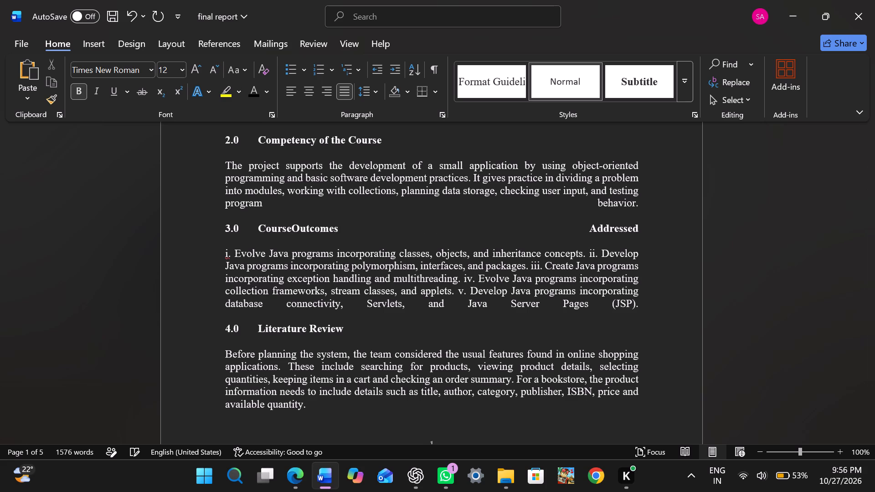
pyautogui.click(587, 229)
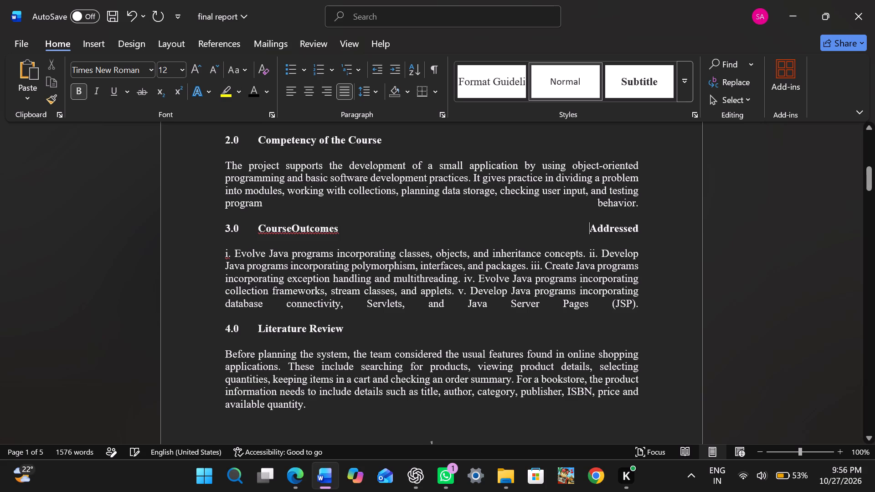
pyautogui.press('BackSpace')
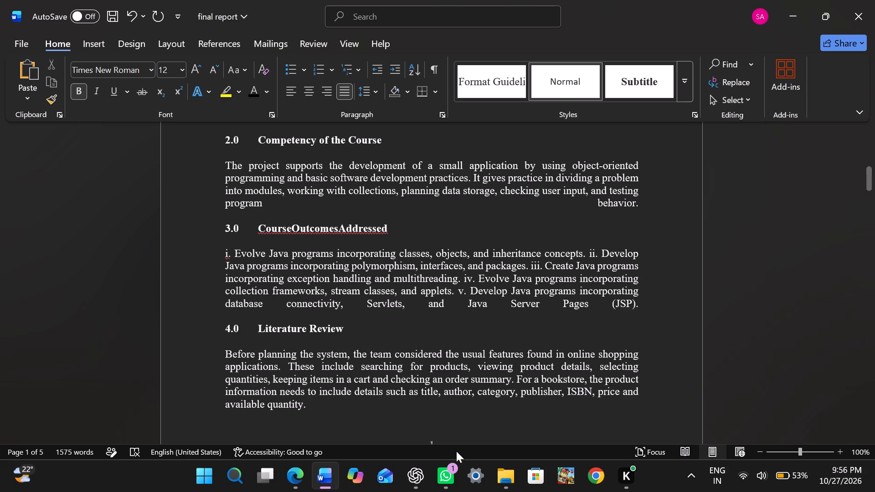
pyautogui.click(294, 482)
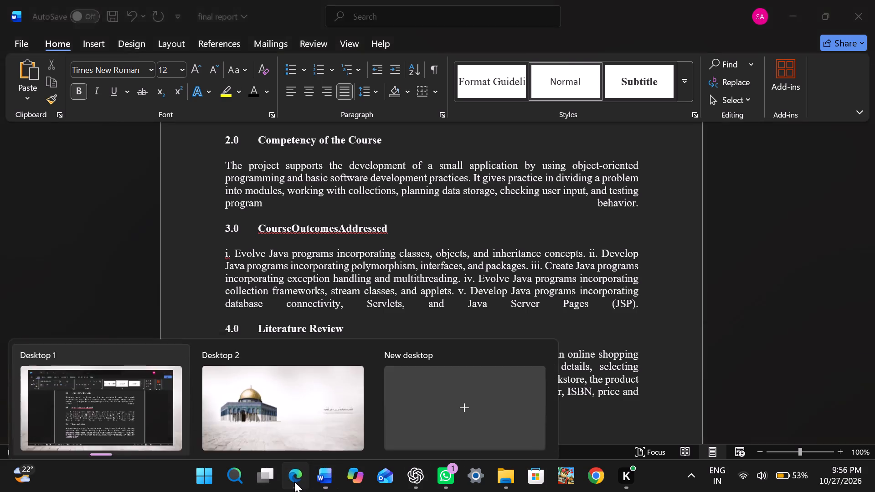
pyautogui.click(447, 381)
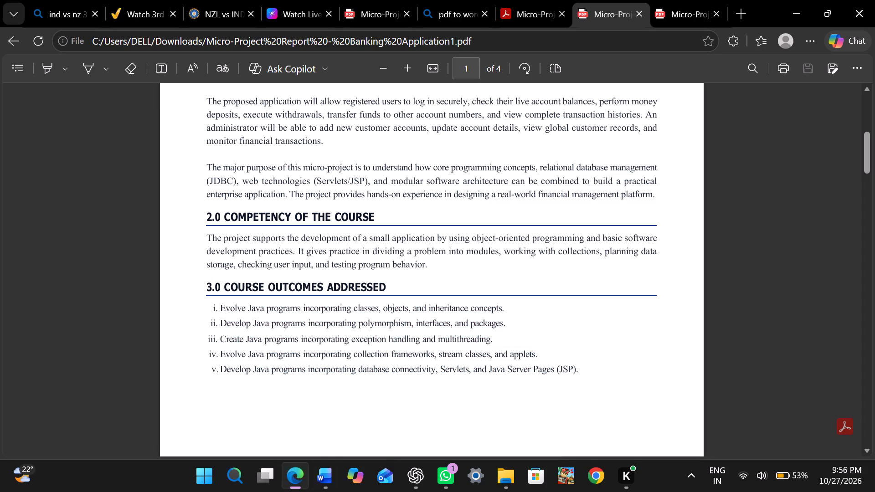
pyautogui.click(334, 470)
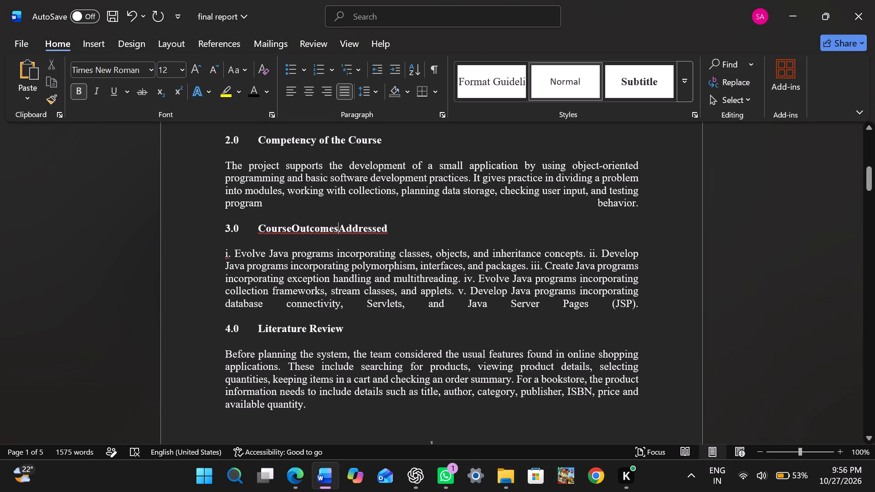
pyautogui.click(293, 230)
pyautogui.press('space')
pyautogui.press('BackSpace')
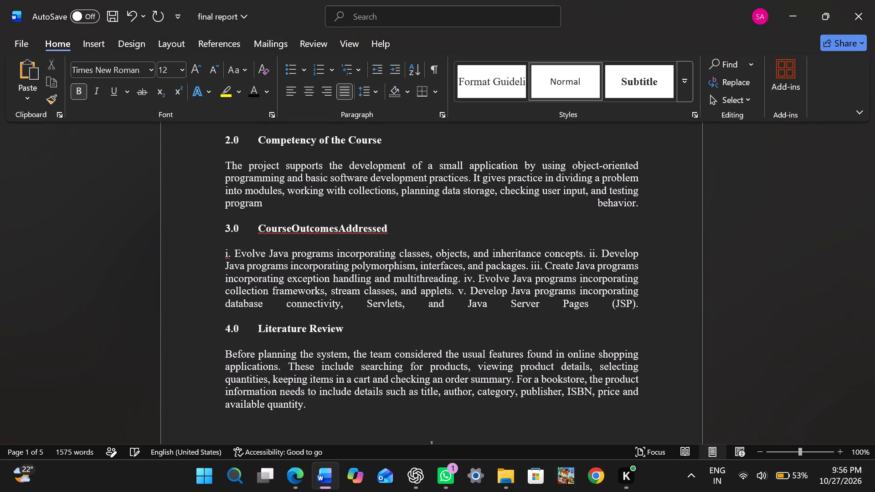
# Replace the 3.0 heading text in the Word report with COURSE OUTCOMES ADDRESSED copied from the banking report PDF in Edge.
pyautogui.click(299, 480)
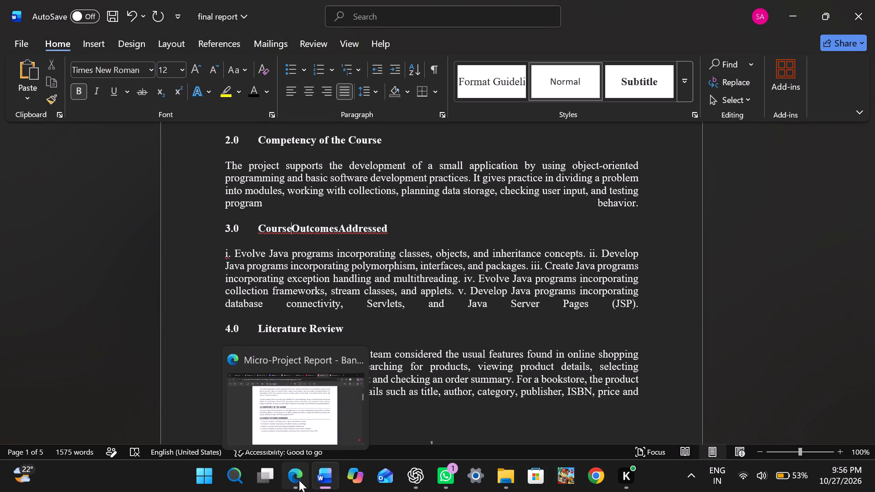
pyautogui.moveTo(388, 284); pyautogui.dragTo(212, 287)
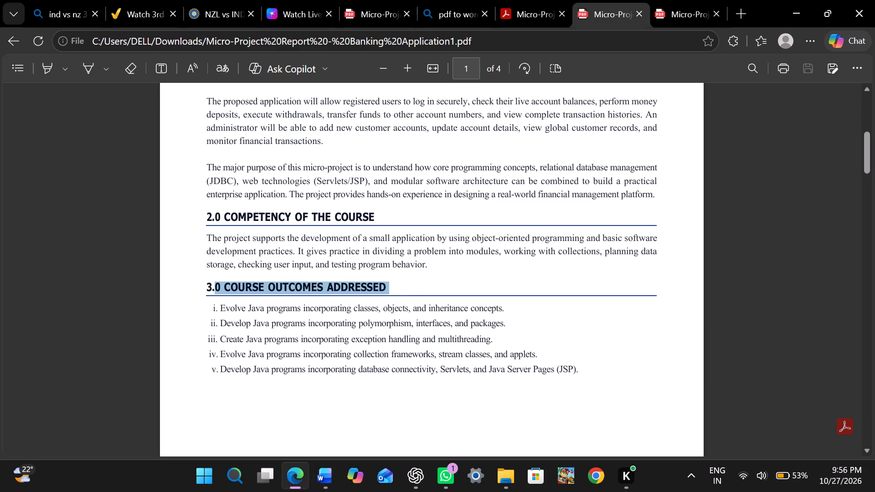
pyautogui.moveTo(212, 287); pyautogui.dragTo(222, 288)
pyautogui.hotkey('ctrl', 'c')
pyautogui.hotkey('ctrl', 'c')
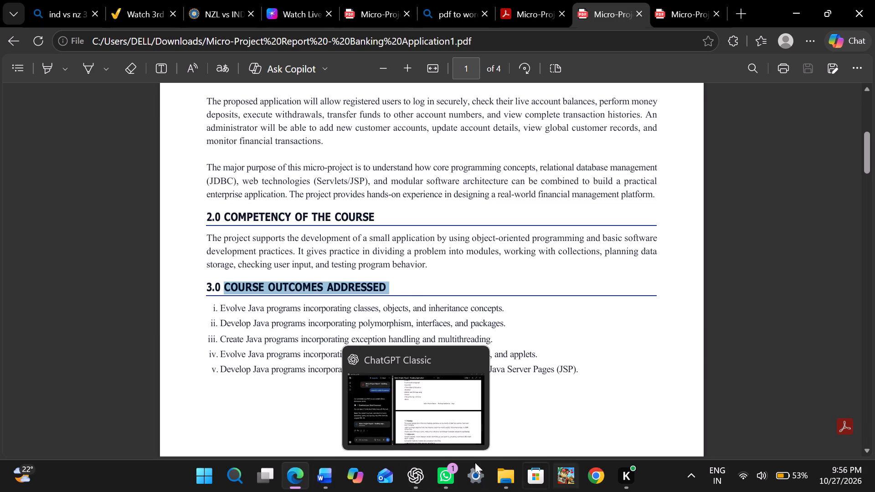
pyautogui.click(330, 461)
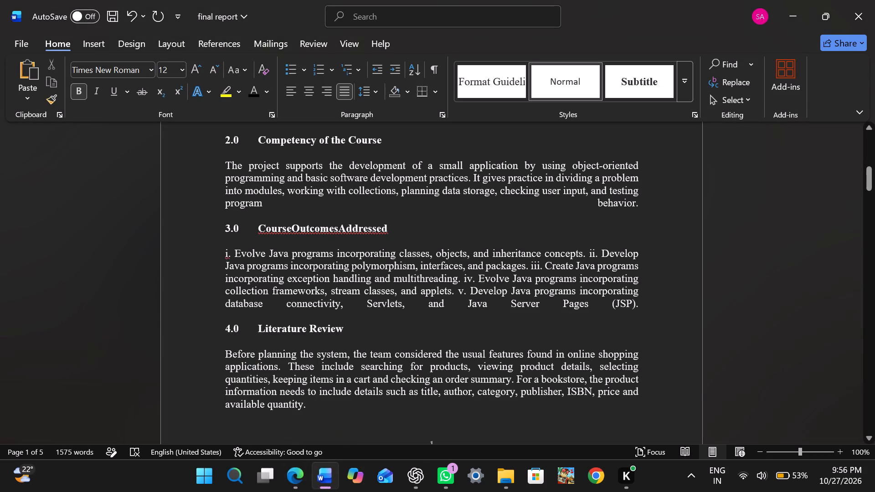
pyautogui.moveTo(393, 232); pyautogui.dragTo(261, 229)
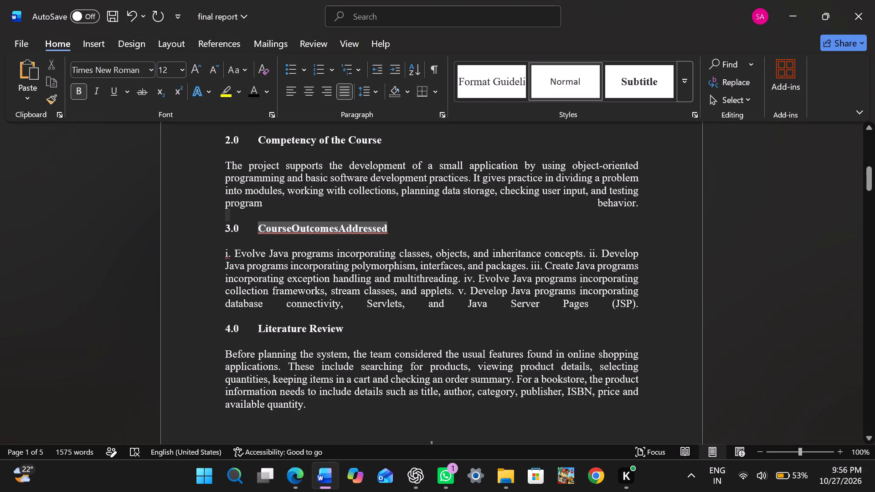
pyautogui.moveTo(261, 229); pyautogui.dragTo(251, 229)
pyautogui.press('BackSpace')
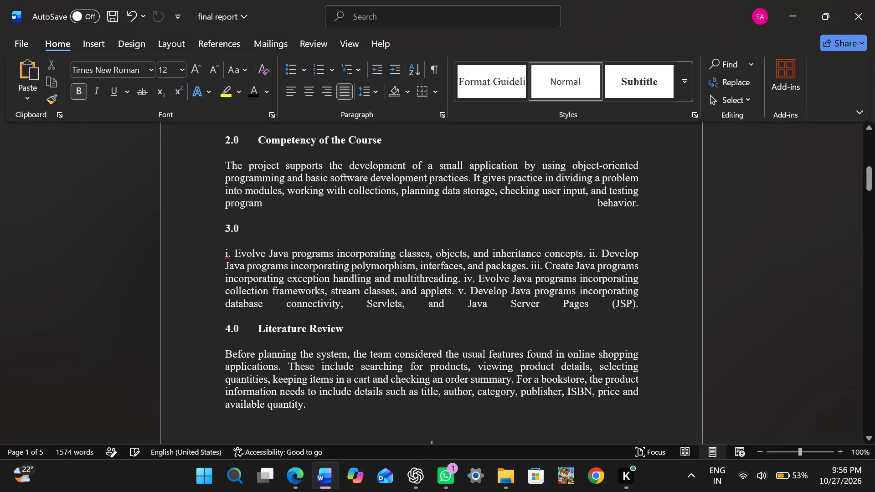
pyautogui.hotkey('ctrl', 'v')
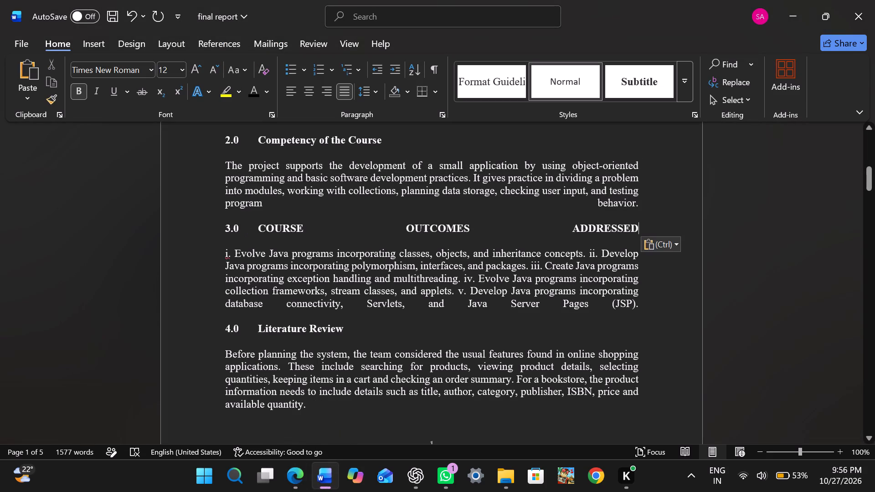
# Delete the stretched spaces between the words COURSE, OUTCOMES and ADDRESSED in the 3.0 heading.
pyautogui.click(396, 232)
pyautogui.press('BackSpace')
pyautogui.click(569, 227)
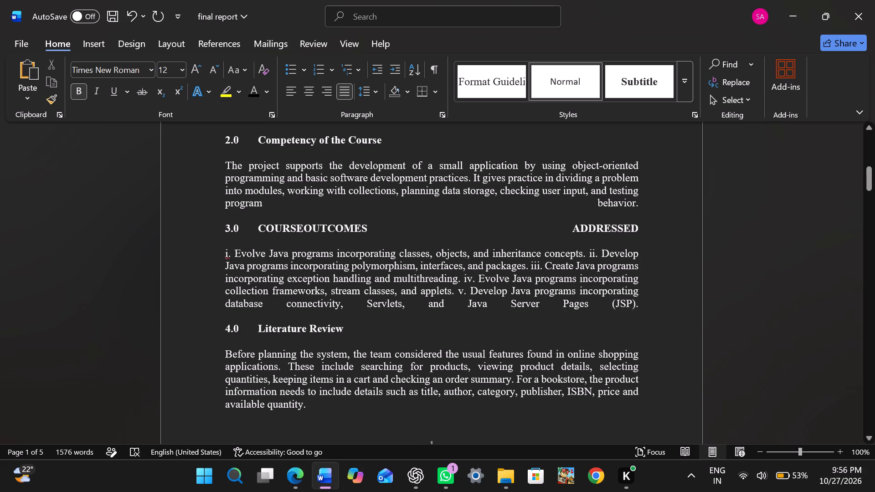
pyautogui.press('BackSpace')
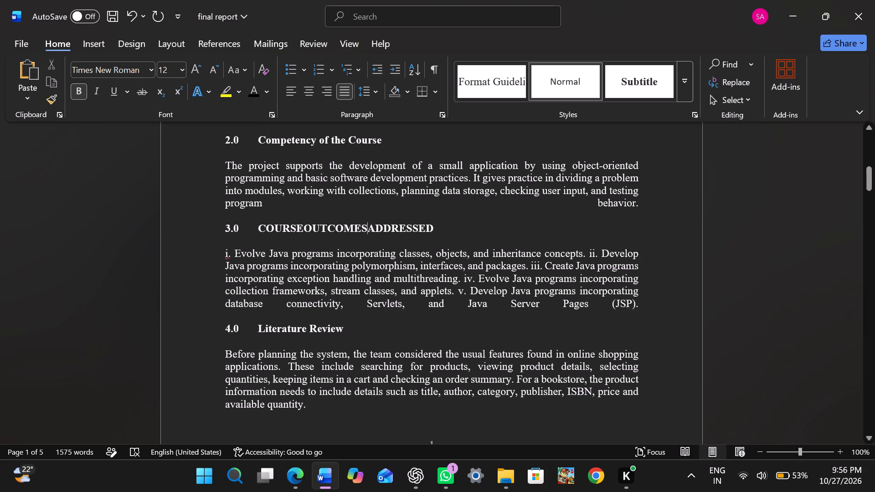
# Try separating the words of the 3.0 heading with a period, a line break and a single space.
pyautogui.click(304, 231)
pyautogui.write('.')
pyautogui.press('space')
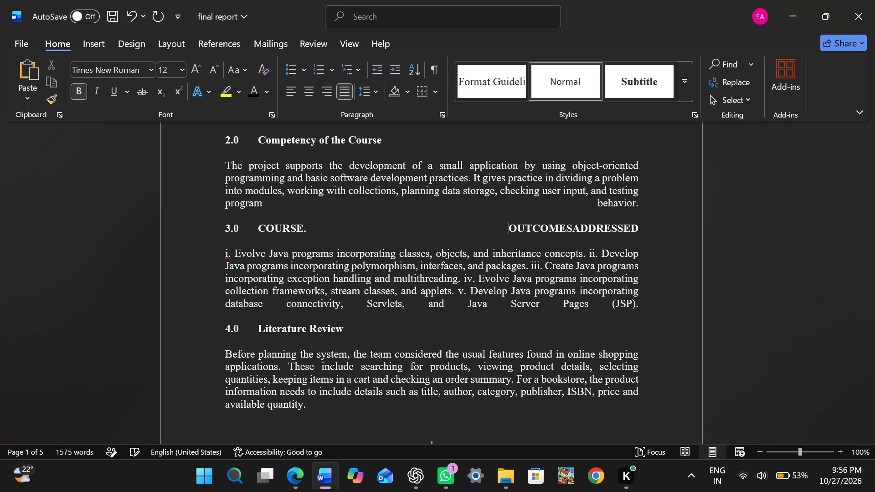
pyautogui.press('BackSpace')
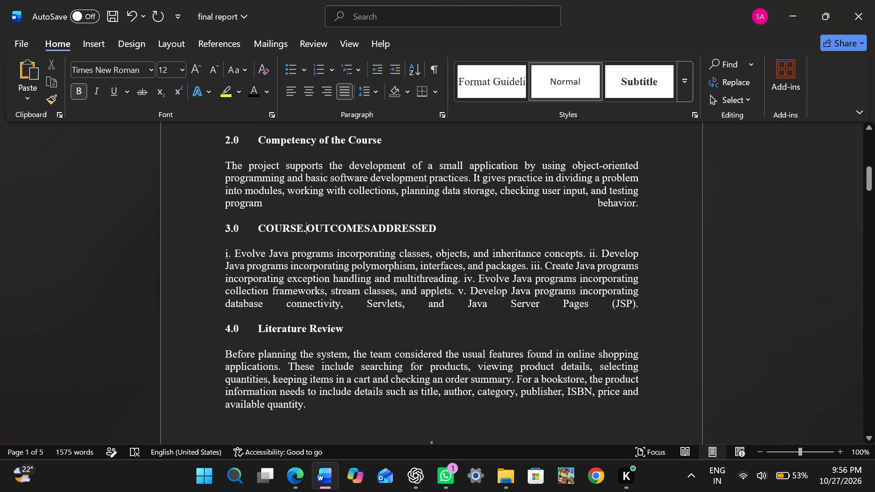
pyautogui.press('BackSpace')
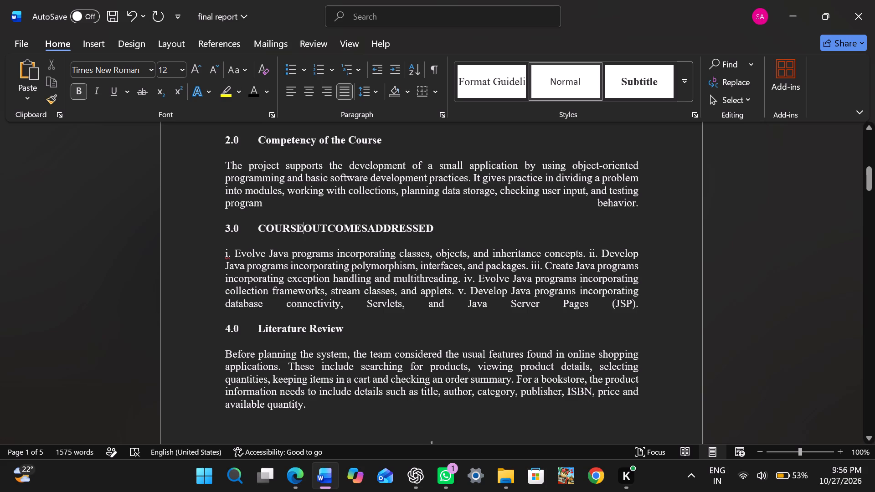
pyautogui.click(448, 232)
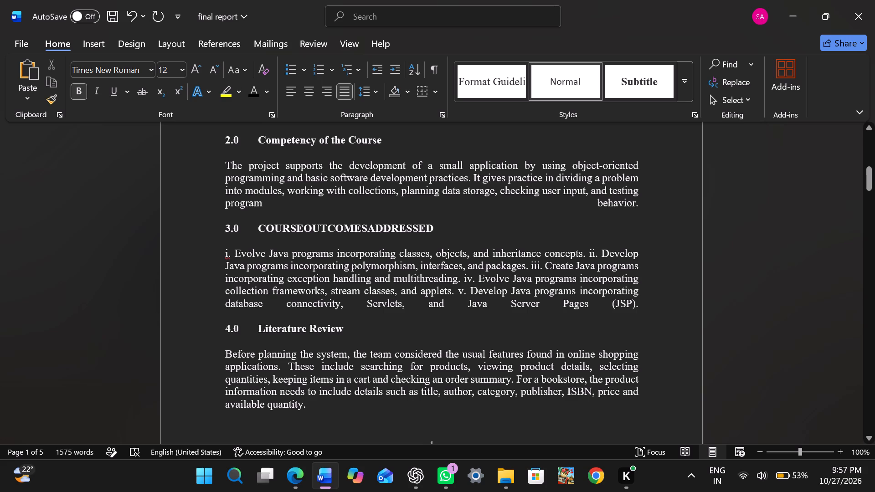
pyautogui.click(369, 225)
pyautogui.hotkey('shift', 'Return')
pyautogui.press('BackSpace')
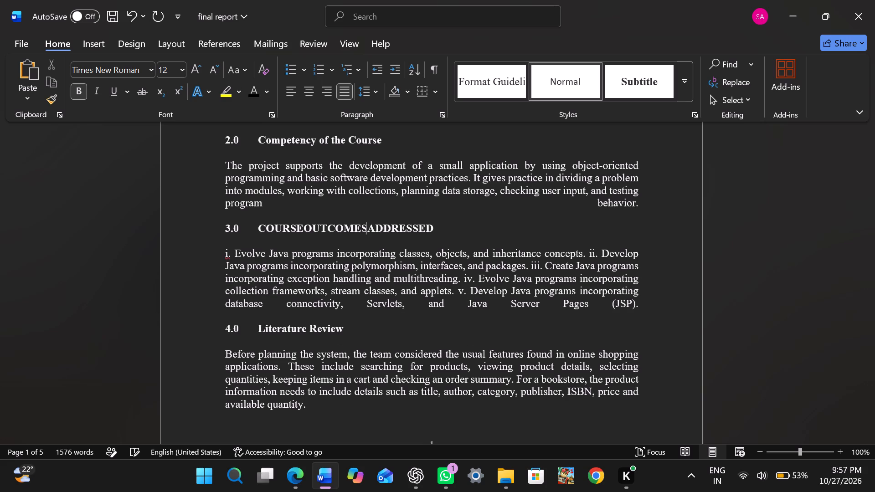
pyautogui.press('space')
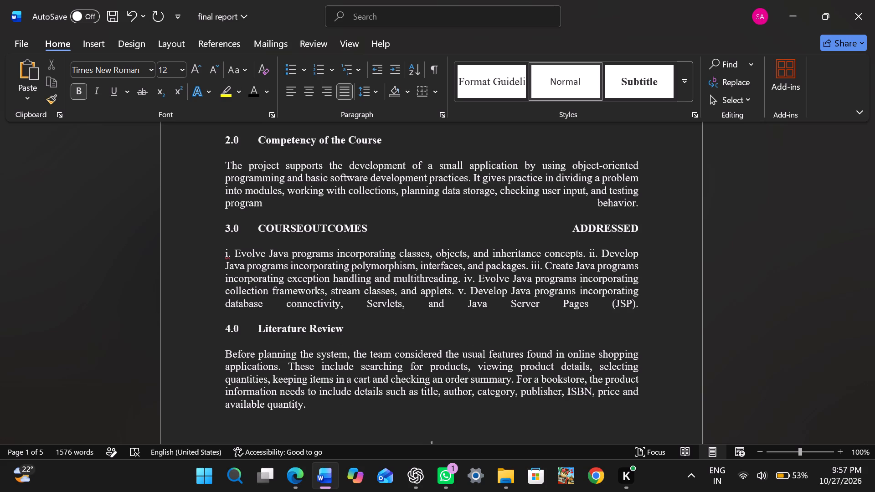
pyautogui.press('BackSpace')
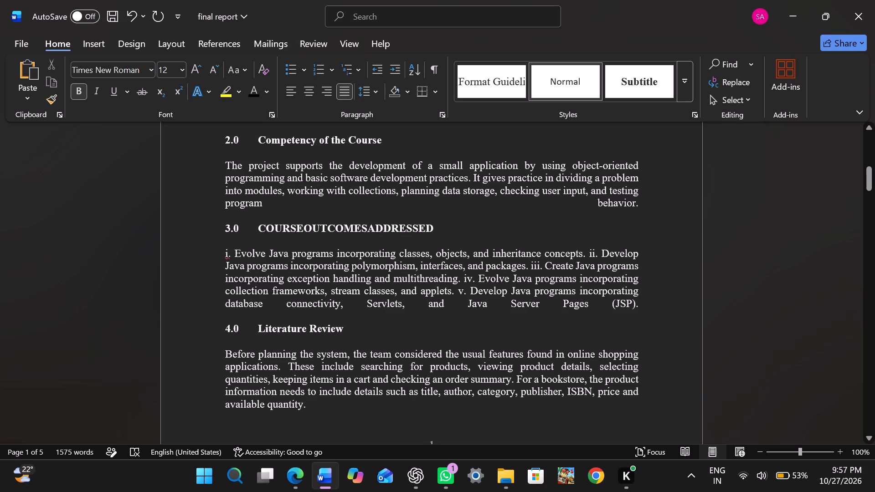
# Erase the run-together 3.0 heading text back to its initial letter C.
pyautogui.moveTo(460, 227); pyautogui.dragTo(262, 229)
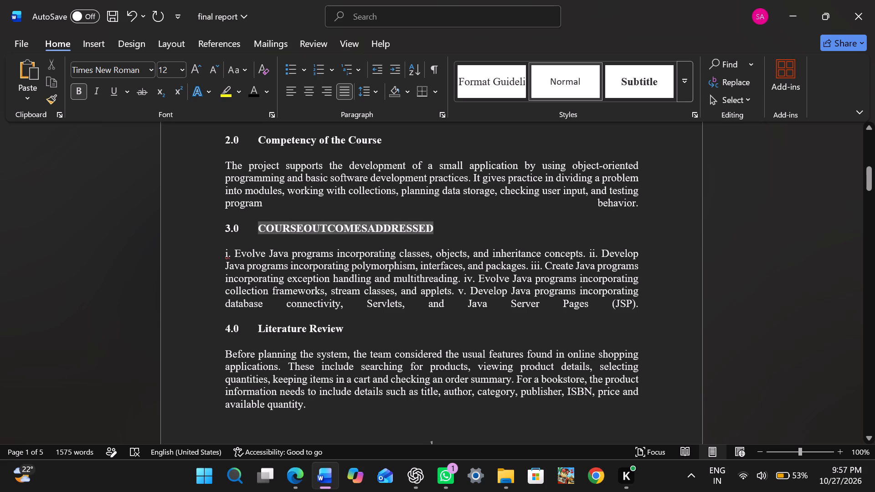
pyautogui.moveTo(262, 229); pyautogui.dragTo(252, 228)
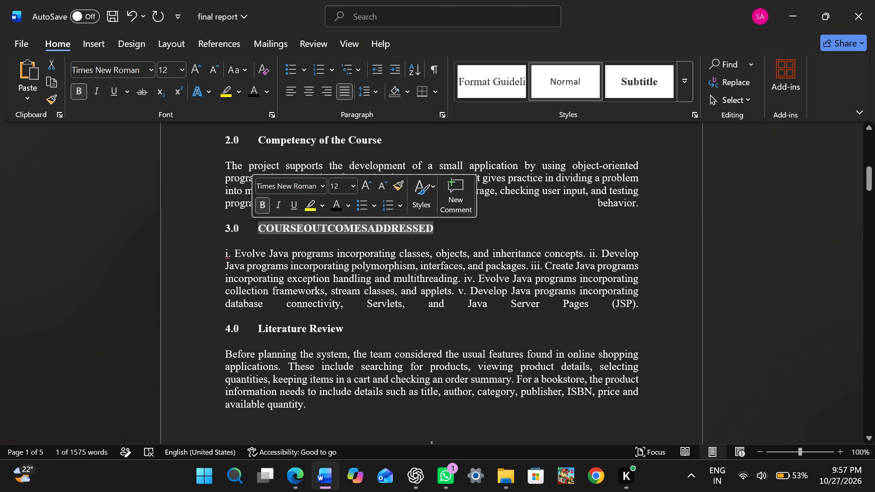
pyautogui.click(451, 226)
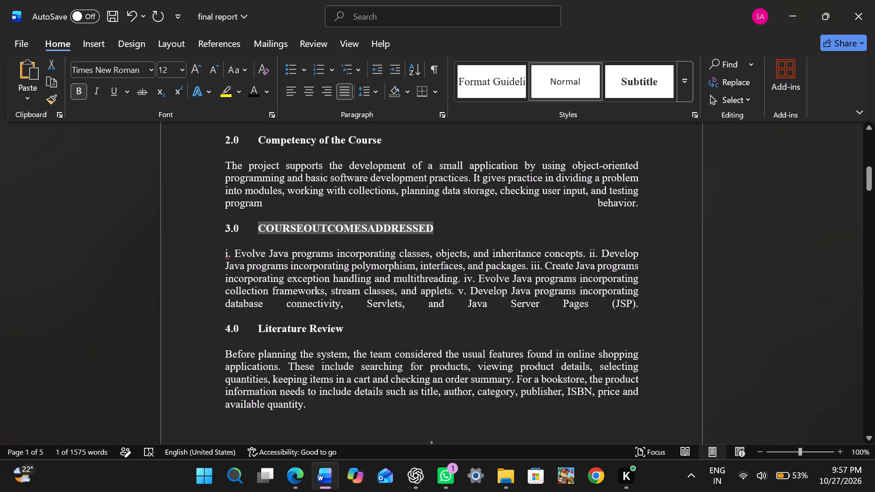
pyautogui.press('BackSpace')
pyautogui.press('BackSpace')
pyautogui.press('BackSpace')
pyautogui.press('BackSpace')
pyautogui.press('BackSpace')
pyautogui.press('BackSpace')
pyautogui.press('BackSpace')
pyautogui.press('BackSpace')
pyautogui.press('BackSpace')
pyautogui.press('BackSpace')
pyautogui.press('BackSpace')
pyautogui.press('BackSpace')
pyautogui.press('BackSpace')
pyautogui.press('BackSpace')
pyautogui.press('BackSpace')
pyautogui.press('BackSpace')
pyautogui.press('BackSpace')
pyautogui.press('BackSpace')
pyautogui.press('BackSpace')
pyautogui.press('BackSpace')
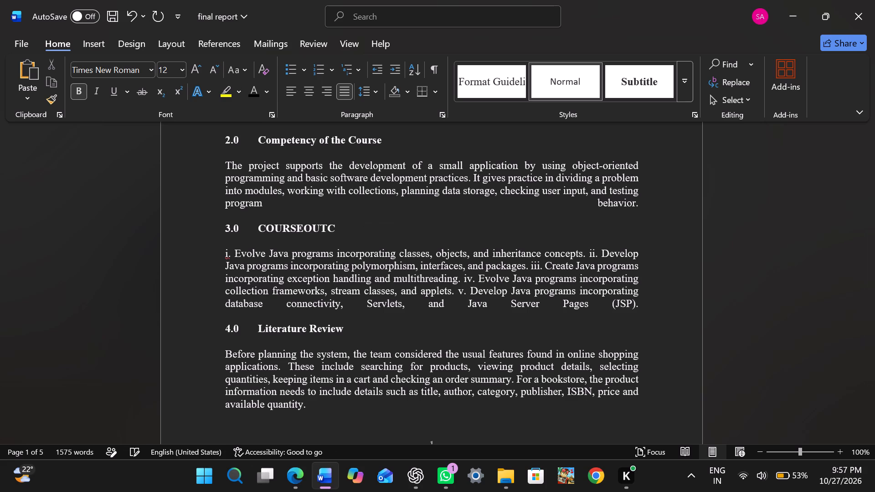
pyautogui.press('BackSpace')
pyautogui.press('BackSpace')
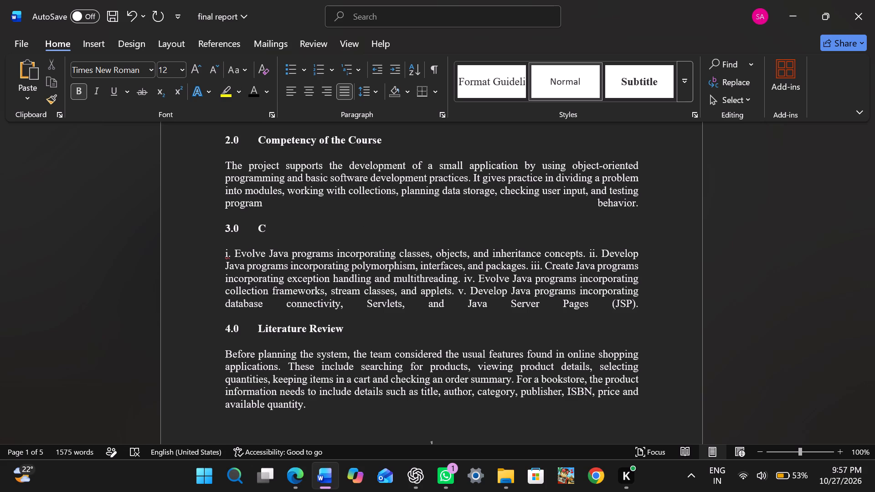
# Complete the 3.0 heading as "Couse Outcomes addrresed", consulting the PDF's heading for the wording of the last word.
pyautogui.write('ouse')
pyautogui.press('space')
pyautogui.write('Ou')
pyautogui.write('tcomes')
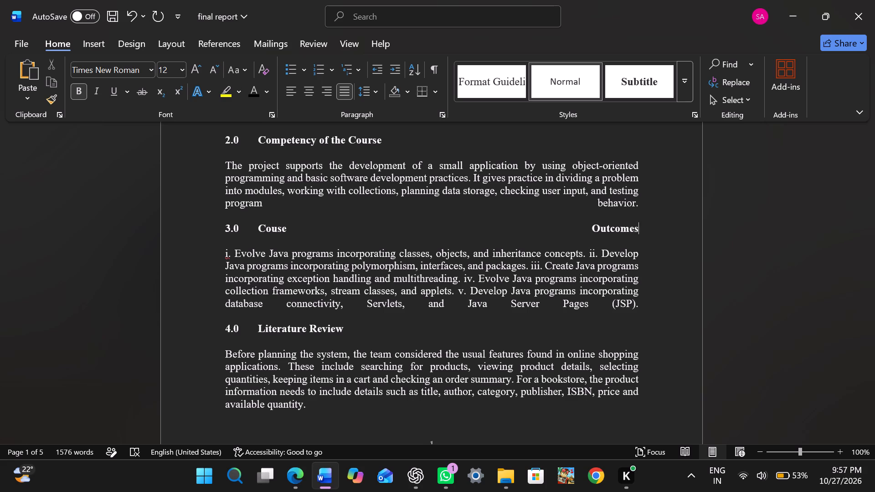
pyautogui.press('space')
pyautogui.write('addres')
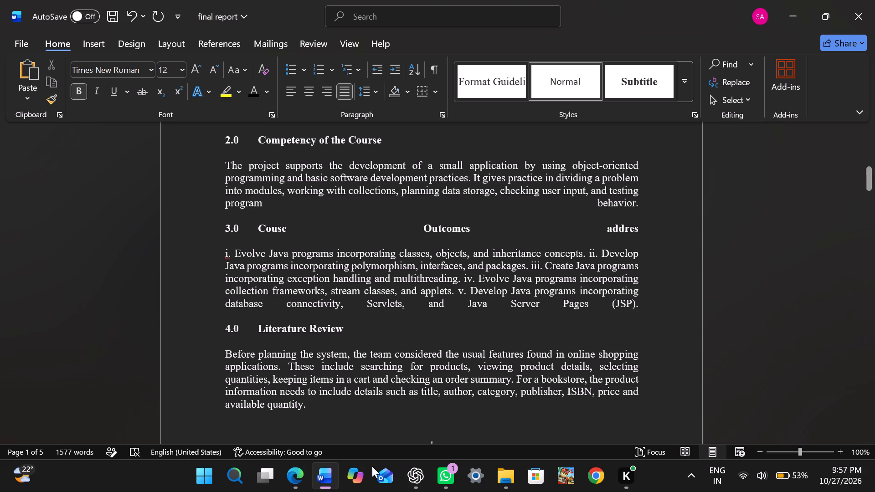
pyautogui.click(293, 491)
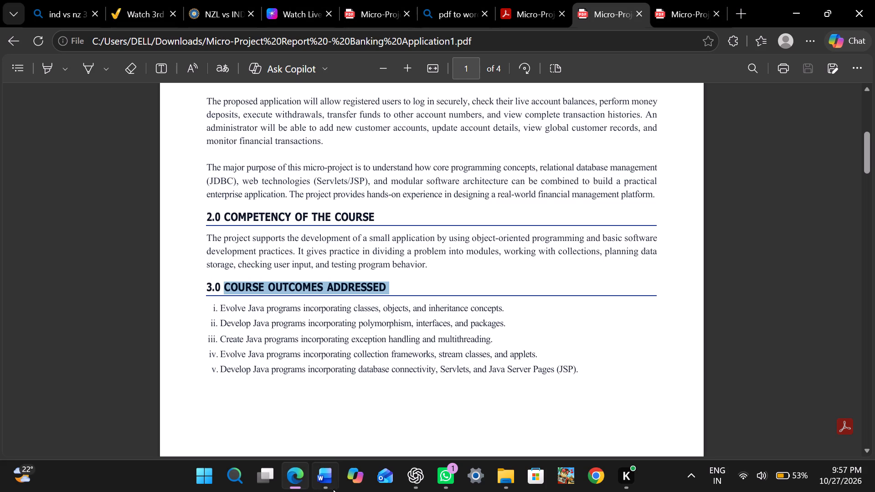
pyautogui.click(338, 487)
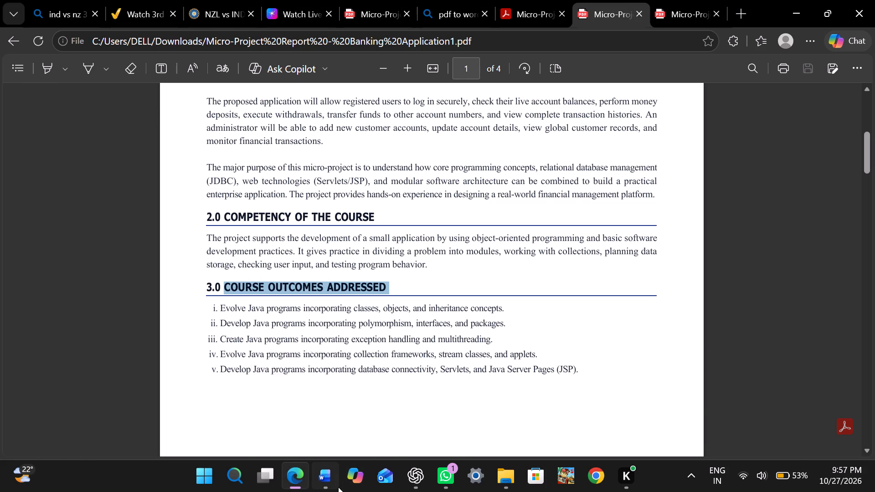
pyautogui.press('BackSpace')
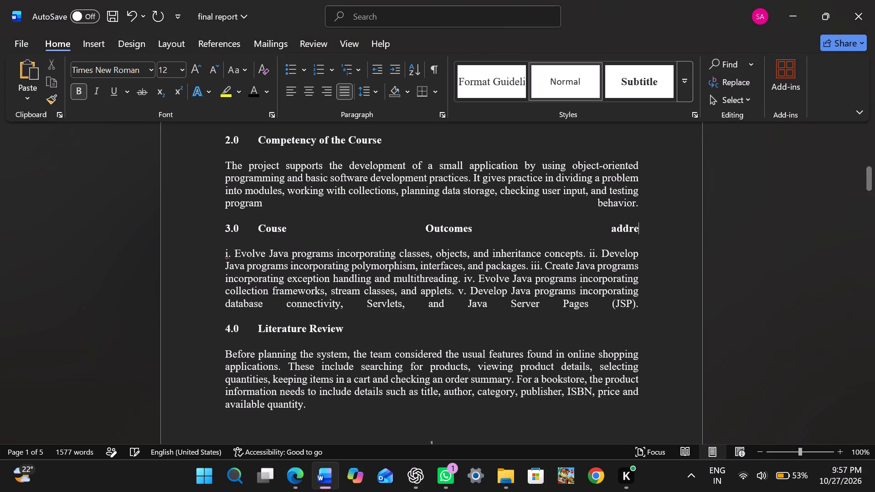
pyautogui.press('BackSpace')
pyautogui.write('res')
pyautogui.write('ed')
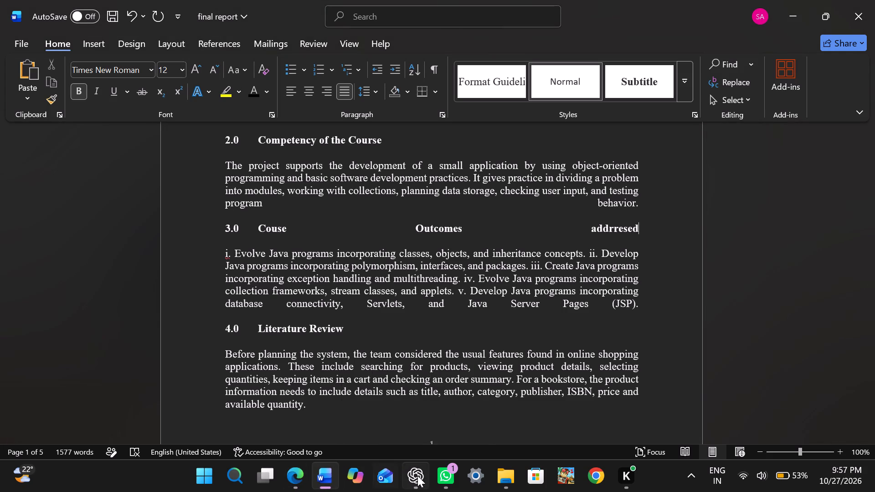
# Correct the last word of the 3.0 heading to "addressed", checking its spelling against the PDF's heading.
pyautogui.click(302, 480)
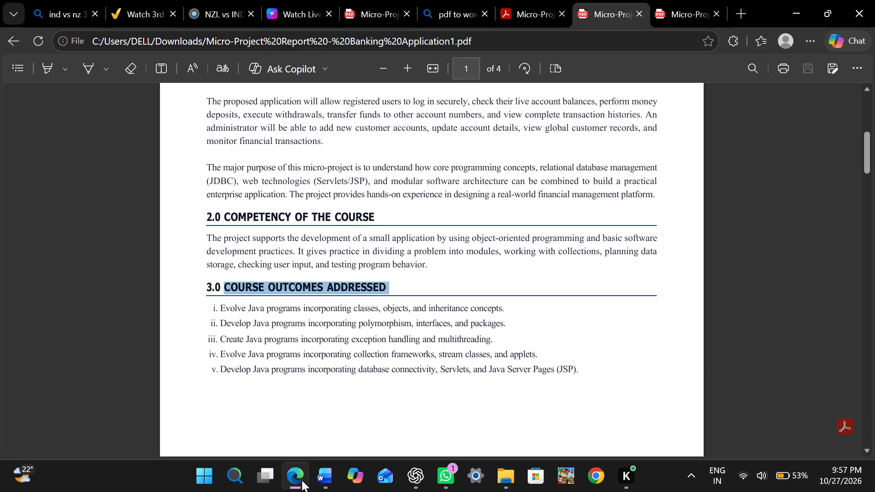
pyautogui.click(323, 479)
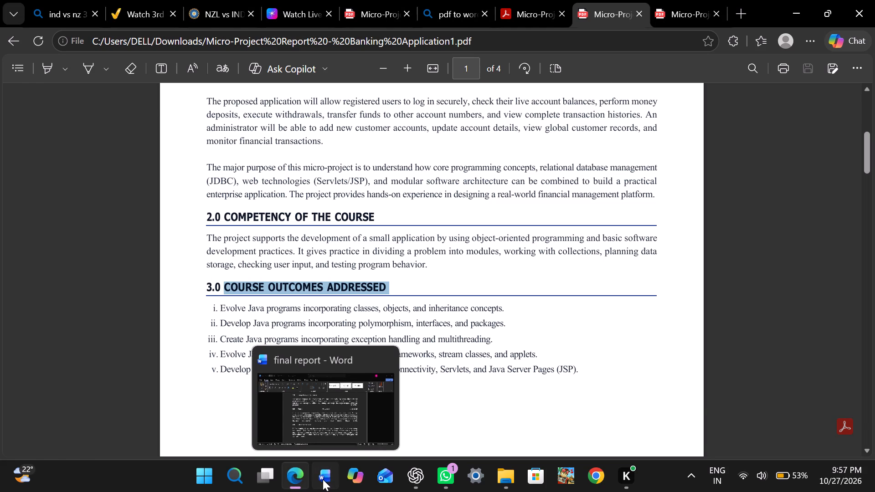
pyautogui.click(612, 231)
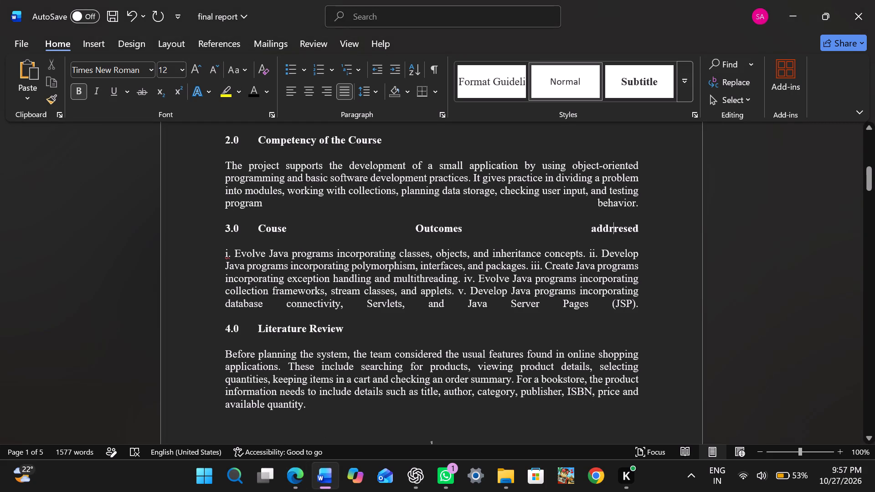
pyautogui.press('BackSpace')
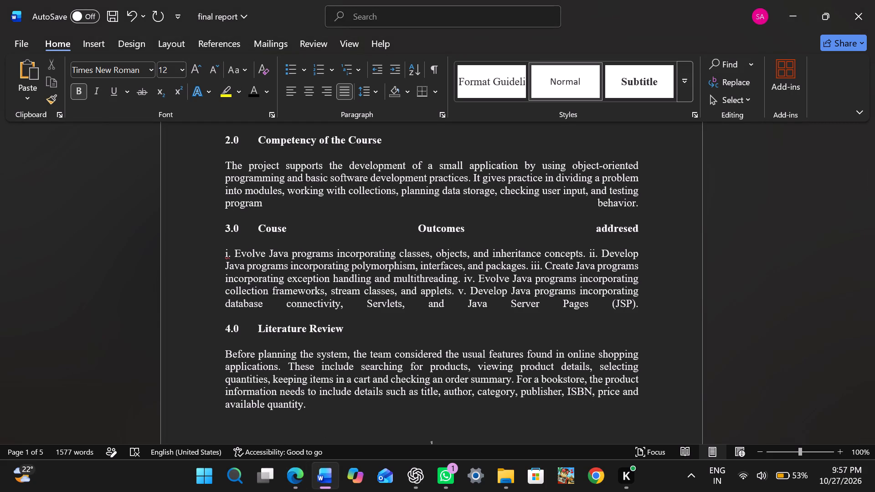
pyautogui.click(625, 229)
pyautogui.press('s')
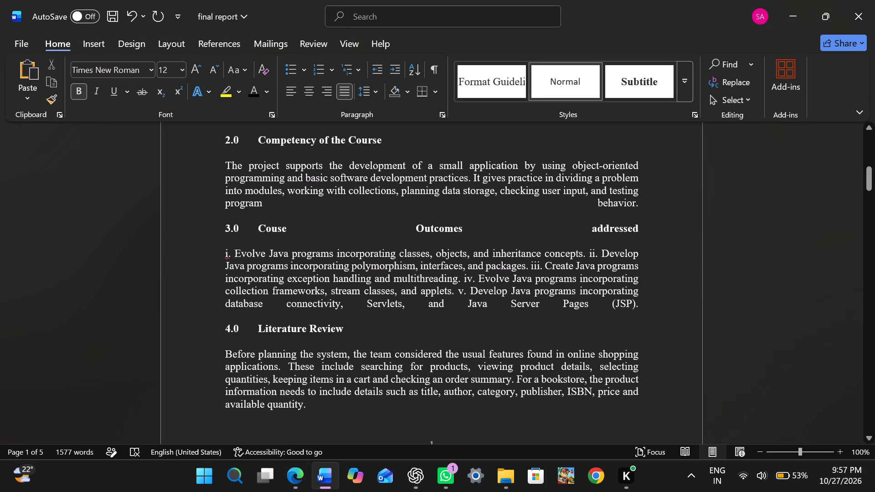
pyautogui.click(295, 476)
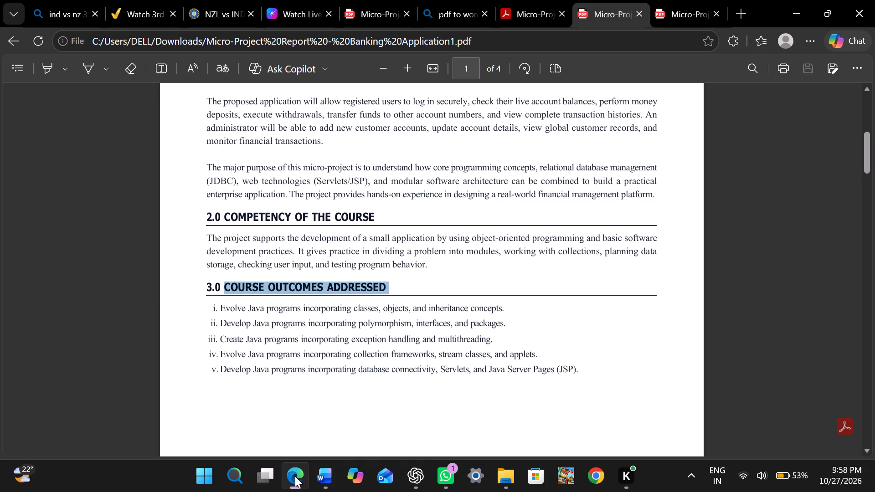
pyautogui.click(328, 475)
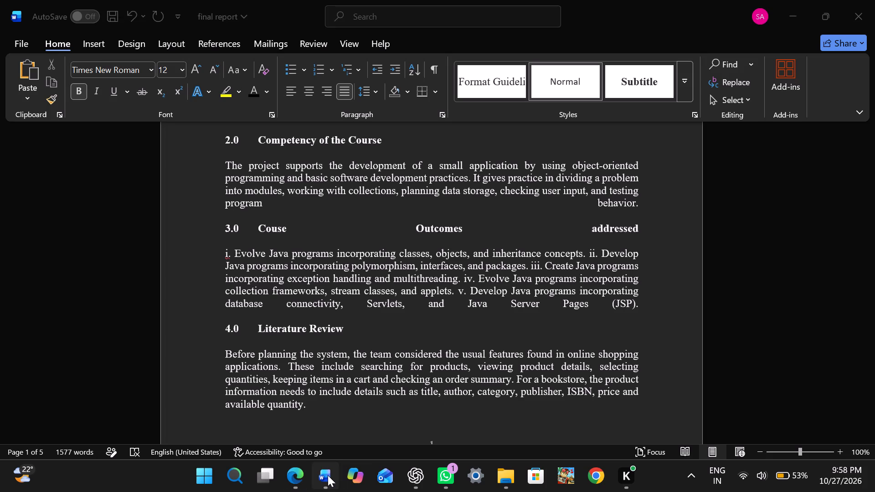
# Remove the stretched spaces between the words Couse, Outcomes and addressed in the 3.0 heading.
pyautogui.click(413, 229)
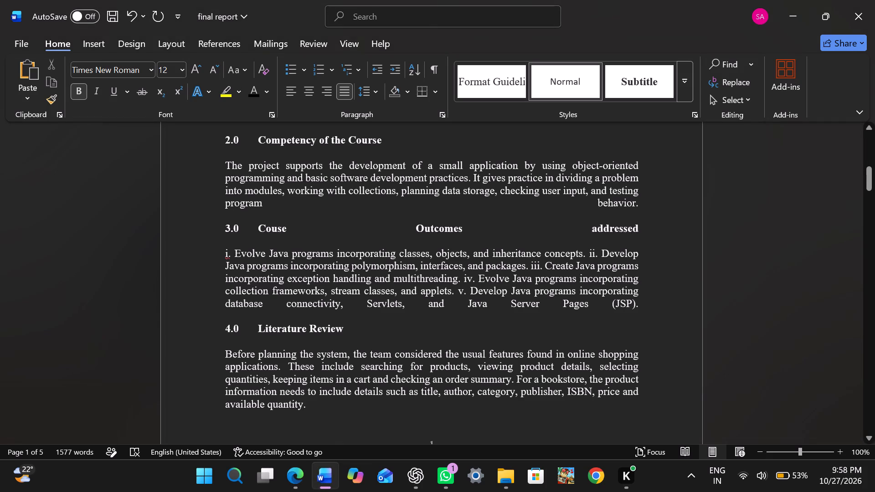
pyautogui.moveTo(413, 229); pyautogui.dragTo(381, 233)
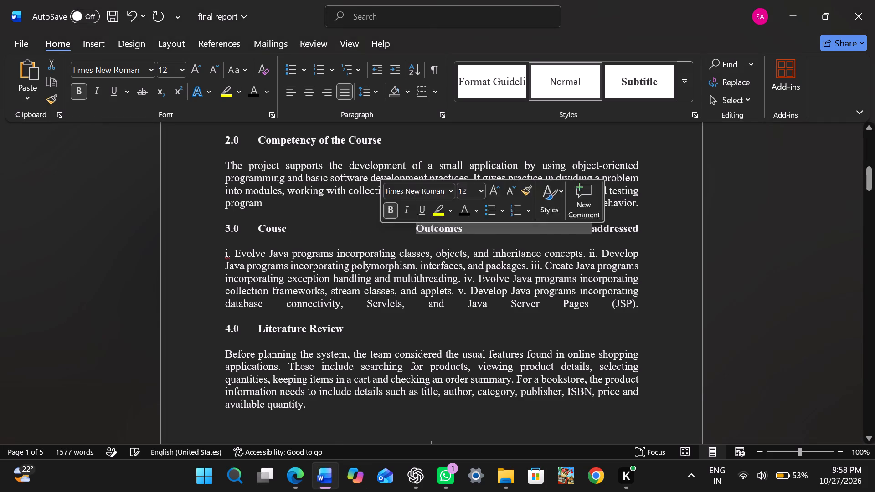
pyautogui.click(381, 233)
pyautogui.click(408, 231)
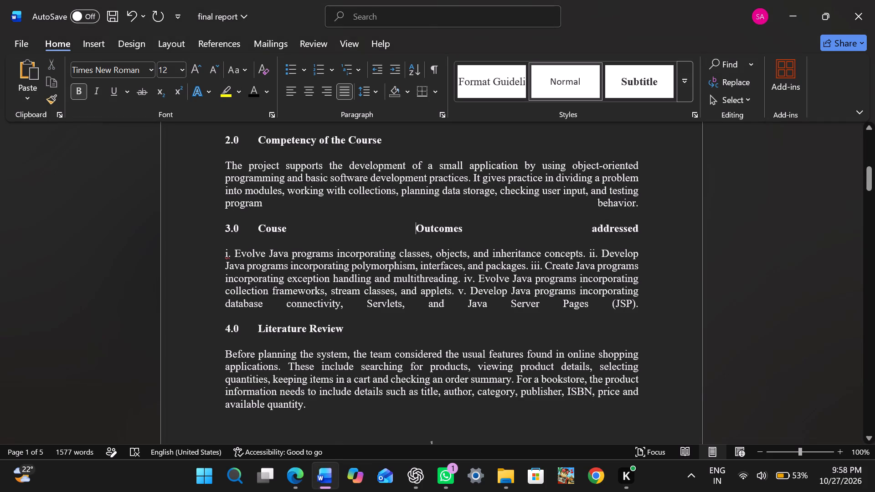
pyautogui.moveTo(407, 231); pyautogui.dragTo(414, 228)
pyautogui.moveTo(414, 228); pyautogui.dragTo(419, 229)
pyautogui.moveTo(419, 229); pyautogui.dragTo(373, 229)
pyautogui.moveTo(373, 229); pyautogui.dragTo(350, 231)
pyautogui.moveTo(350, 231); pyautogui.dragTo(348, 230)
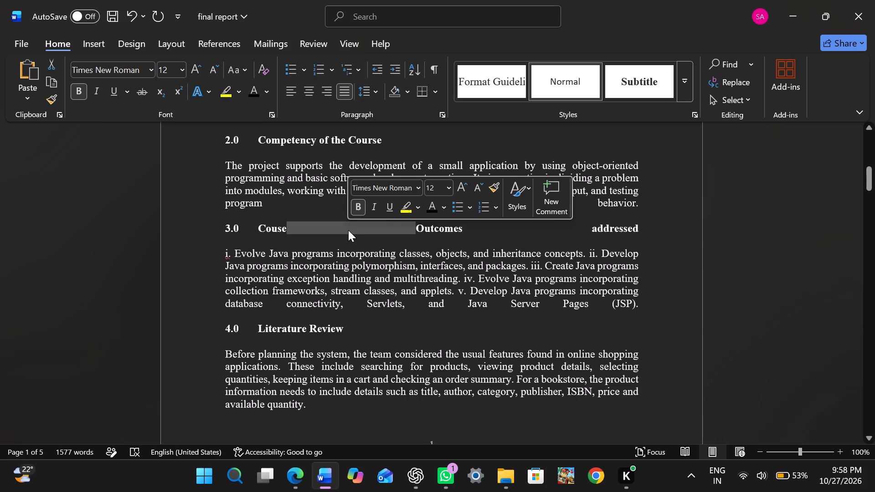
pyautogui.press('BackSpace')
pyautogui.press('space')
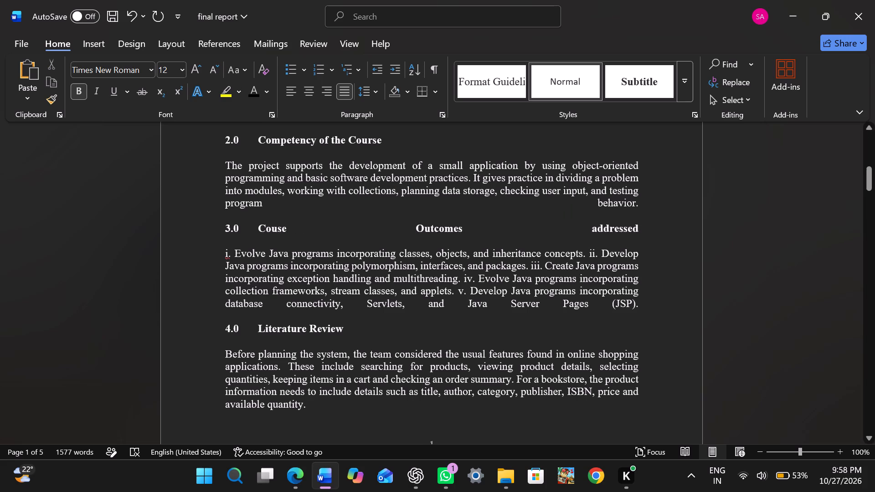
pyautogui.press('BackSpace')
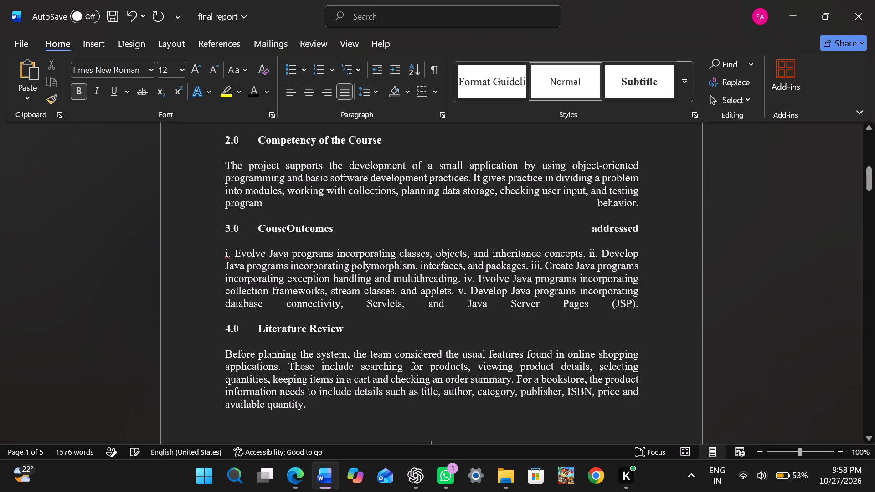
pyautogui.click(583, 237)
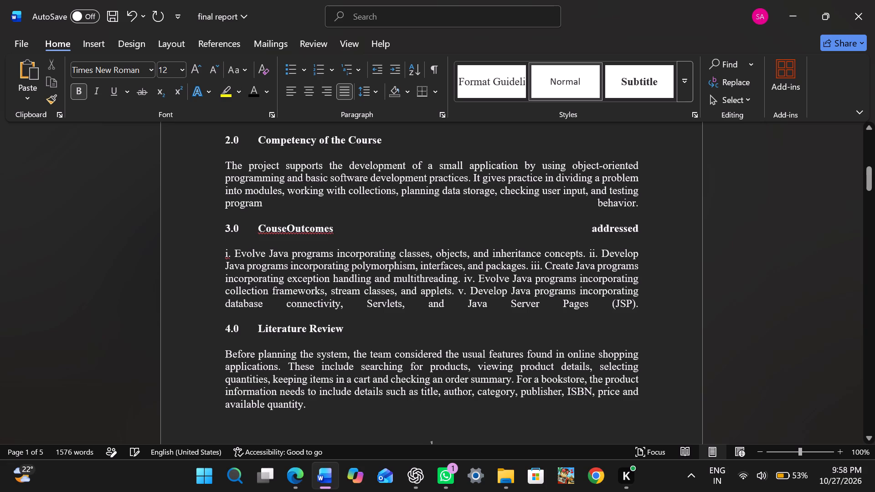
pyautogui.click(590, 229)
pyautogui.press('BackSpace')
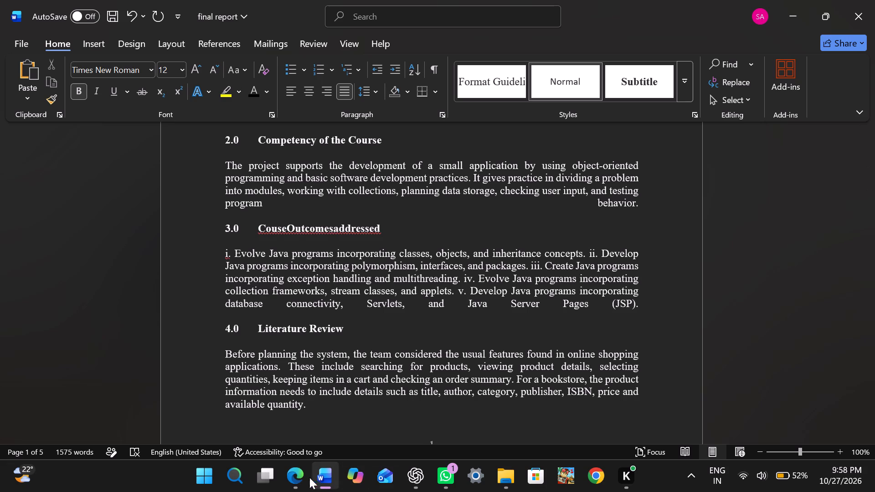
# Replace the stretched gap between "program" and "behavior" in the section 2.0 paragraph with a comma, after consulting the PDF.
pyautogui.click(298, 477)
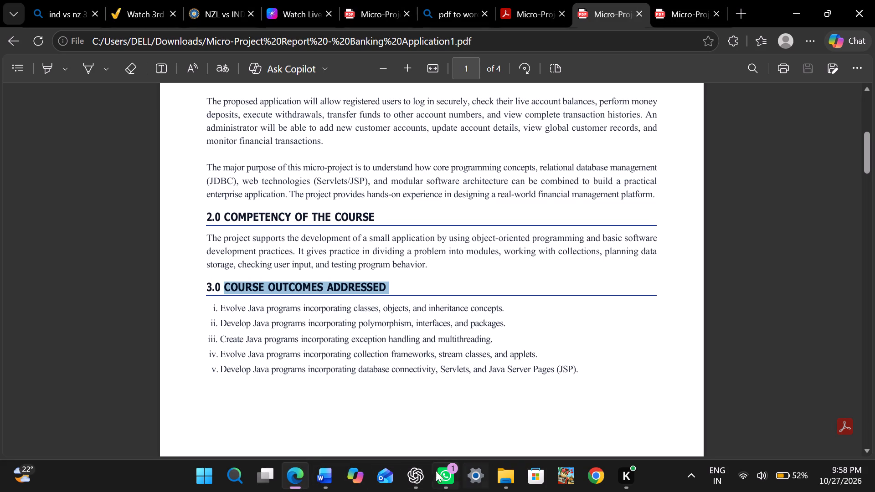
pyautogui.click(328, 473)
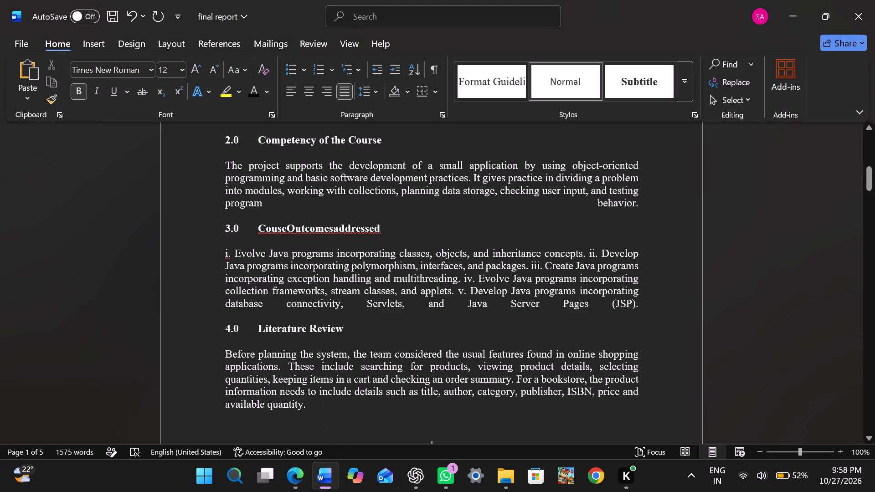
pyautogui.click(593, 203)
pyautogui.press('BackSpace')
pyautogui.press('space')
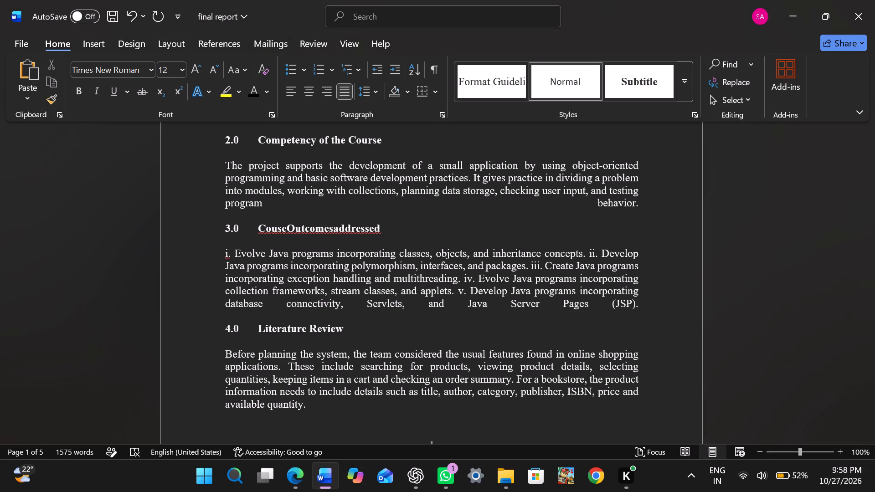
pyautogui.press('BackSpace')
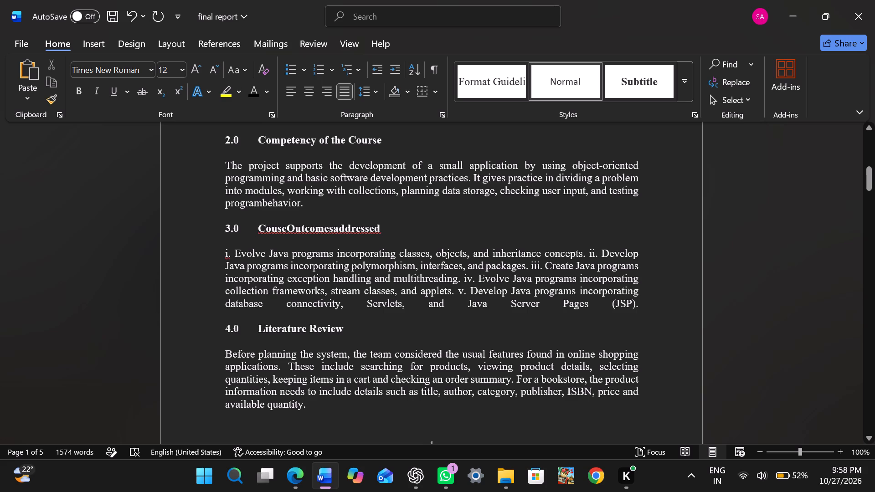
pyautogui.press('.')
pyautogui.press('BackSpace')
pyautogui.press(',')
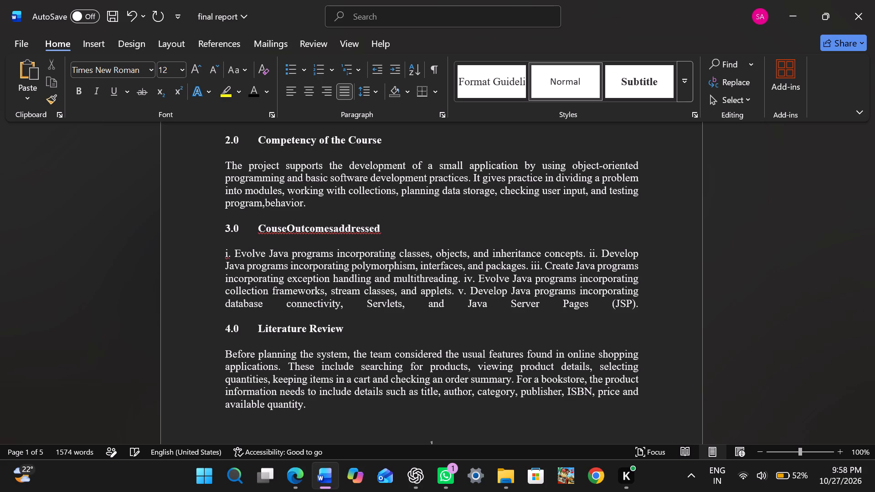
pyautogui.press('space')
pyautogui.press('BackSpace')
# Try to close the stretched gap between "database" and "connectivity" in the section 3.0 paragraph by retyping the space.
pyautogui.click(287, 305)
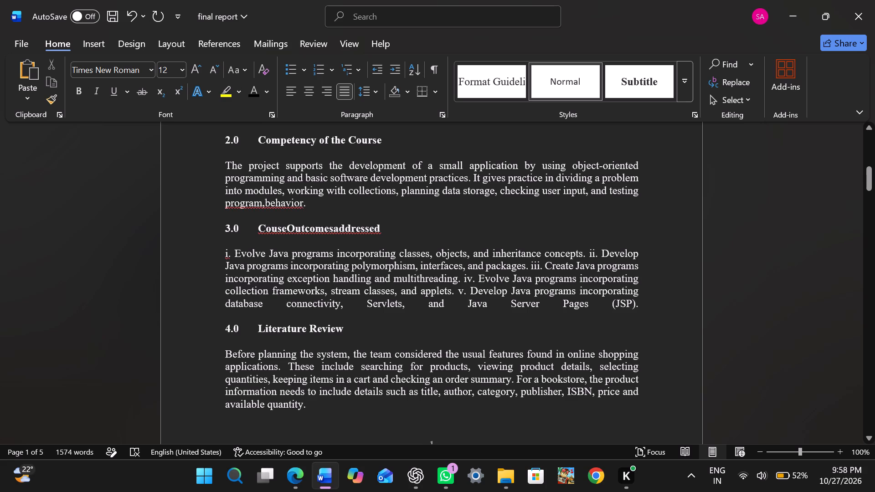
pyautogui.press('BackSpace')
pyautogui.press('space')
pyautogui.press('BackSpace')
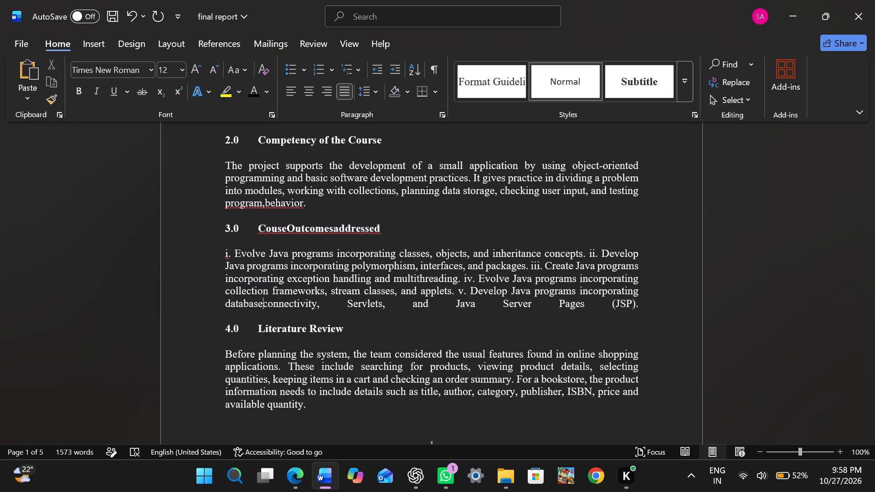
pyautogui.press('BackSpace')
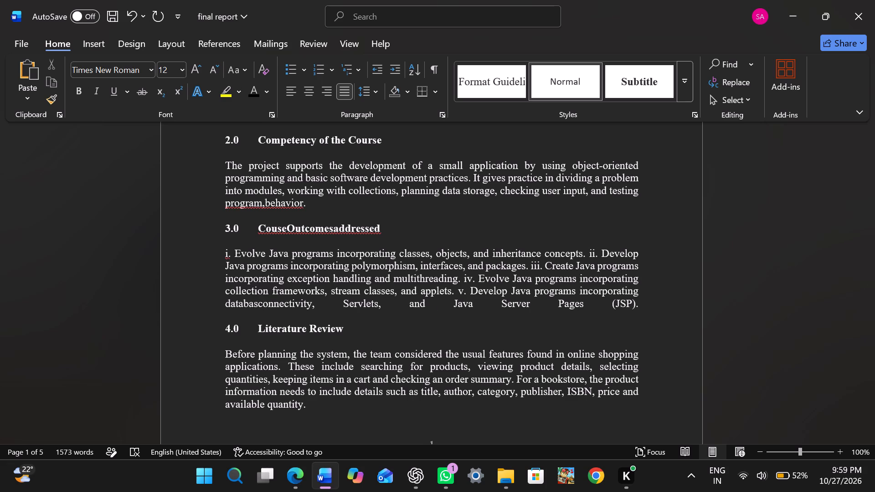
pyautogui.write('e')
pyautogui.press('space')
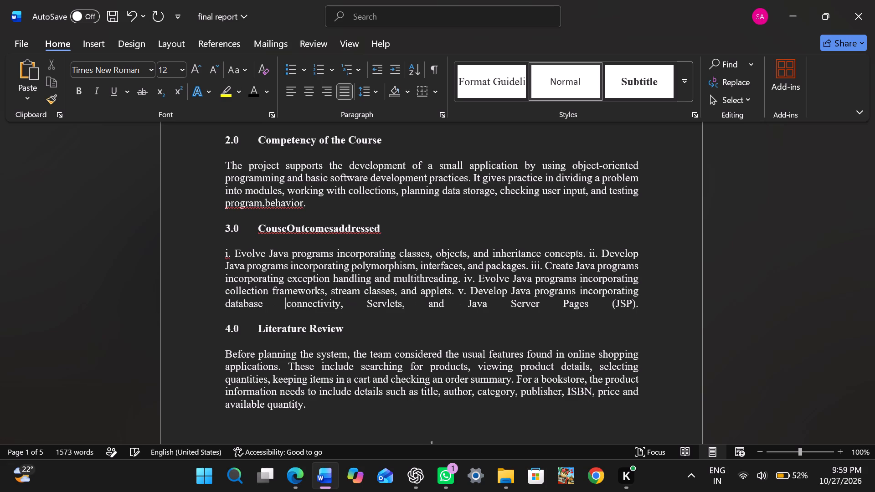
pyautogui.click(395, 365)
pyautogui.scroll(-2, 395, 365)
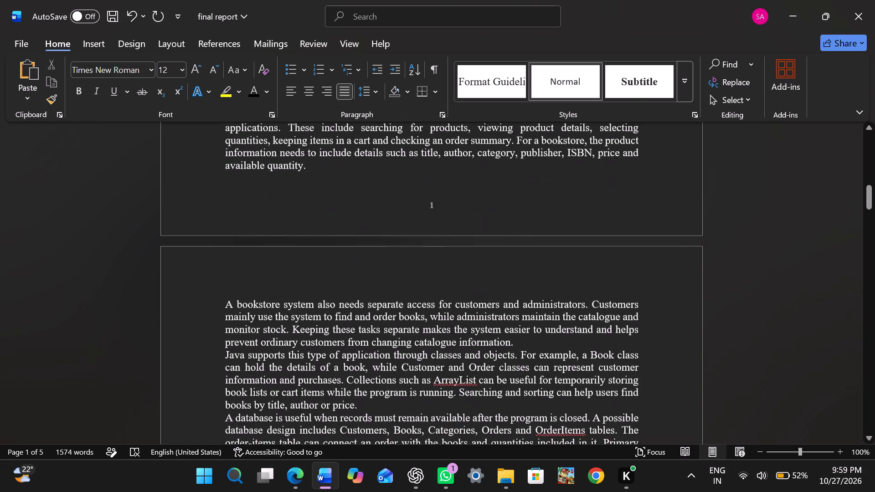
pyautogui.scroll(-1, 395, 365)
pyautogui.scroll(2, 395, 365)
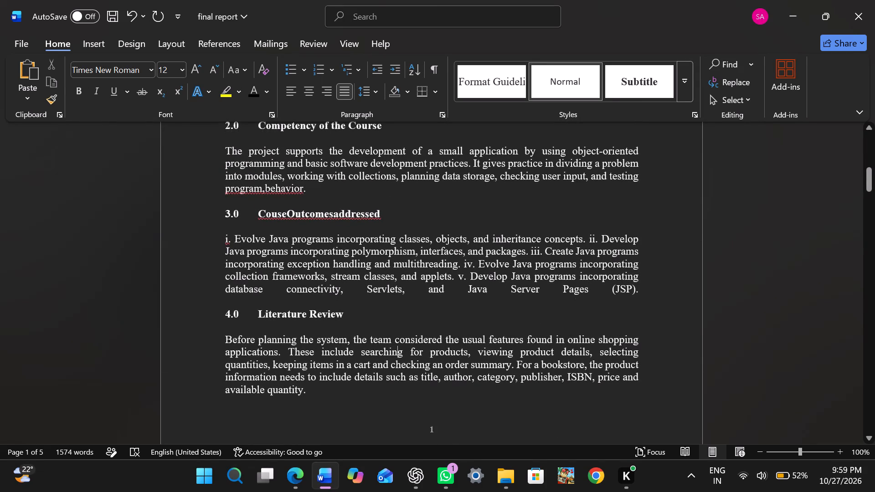
# Consult the banking PDF's course outcomes, and remove the stretched spaces from "database" through "and" in the last line of section 3.0.
pyautogui.click(288, 472)
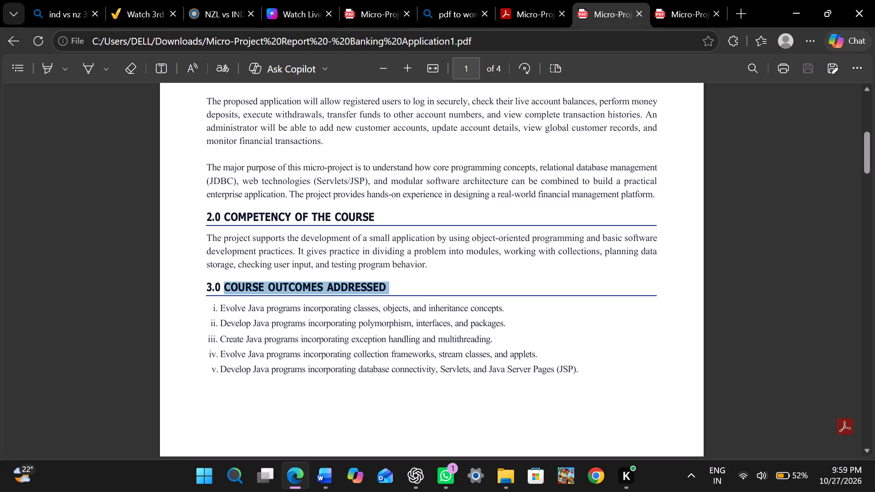
pyautogui.click(492, 271)
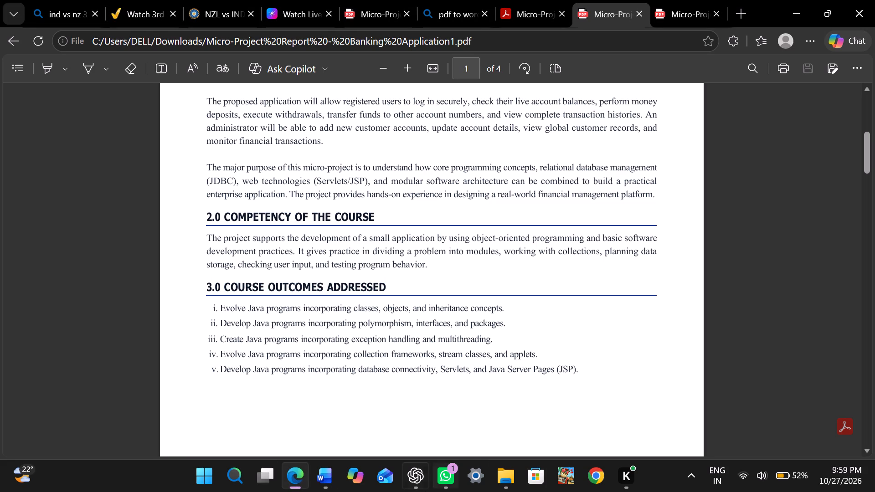
pyautogui.click(327, 465)
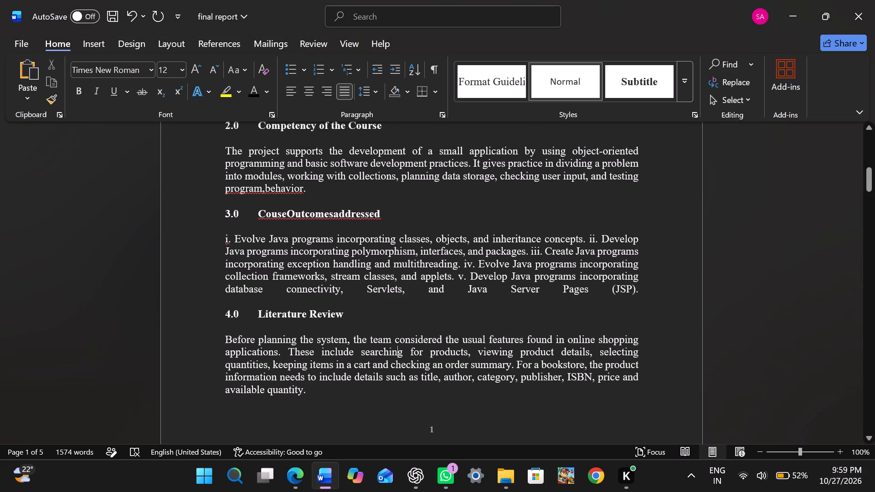
pyautogui.moveTo(365, 287); pyautogui.dragTo(359, 366)
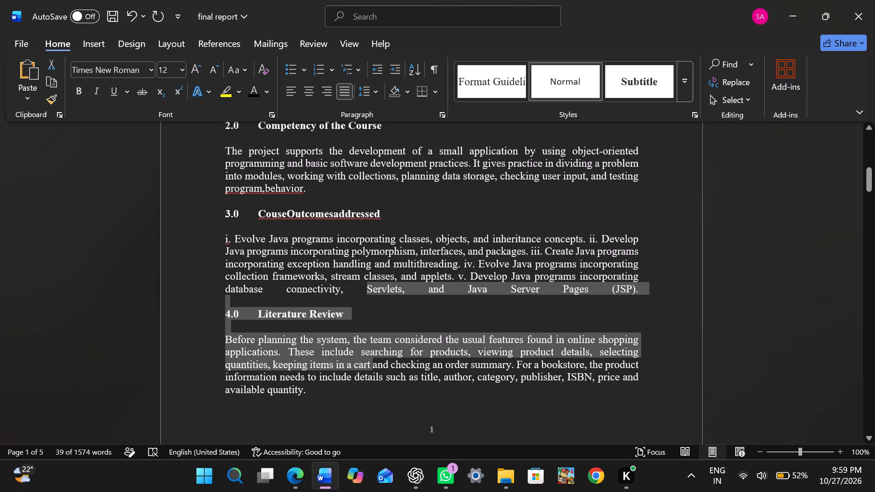
pyautogui.click(365, 287)
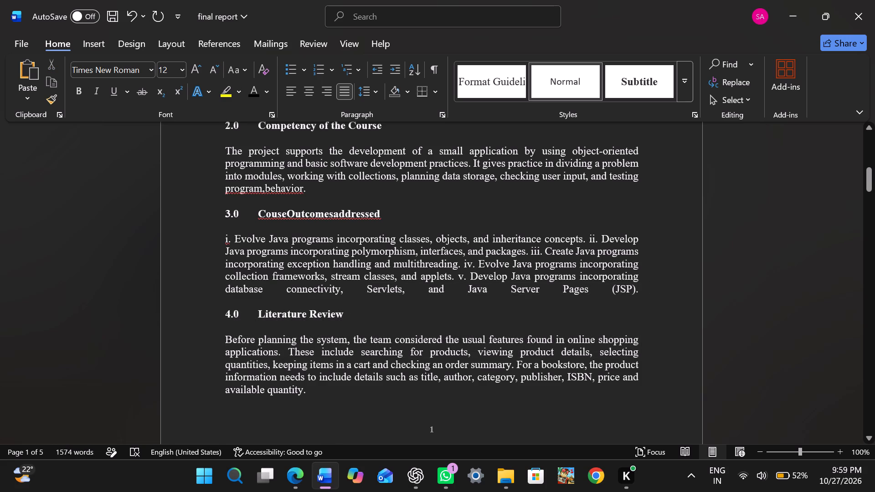
pyautogui.press('BackSpace')
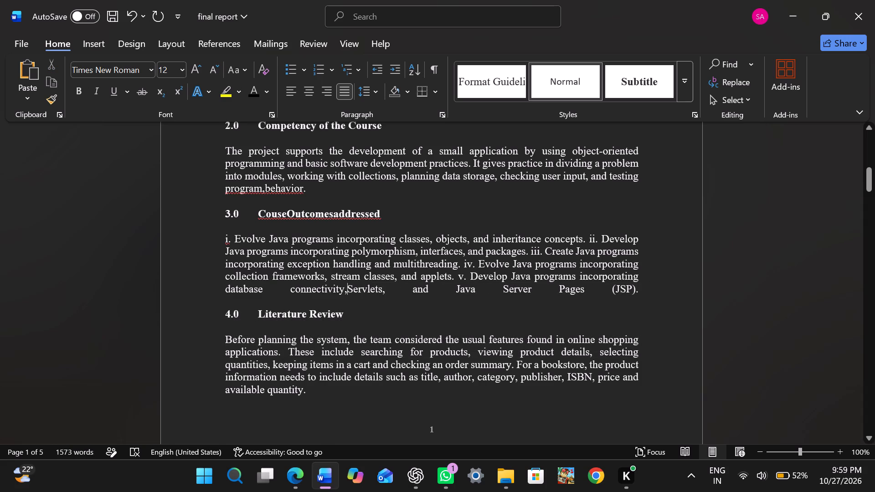
pyautogui.click(409, 297)
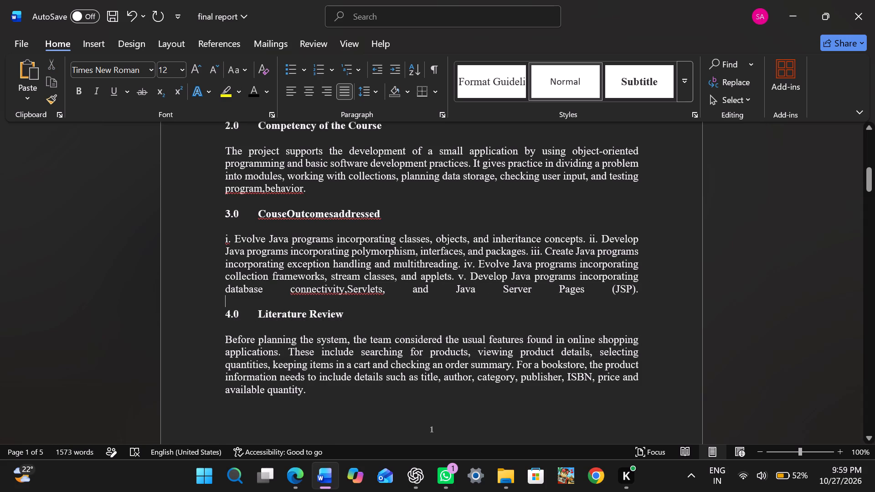
pyautogui.click(288, 294)
pyautogui.press('BackSpace')
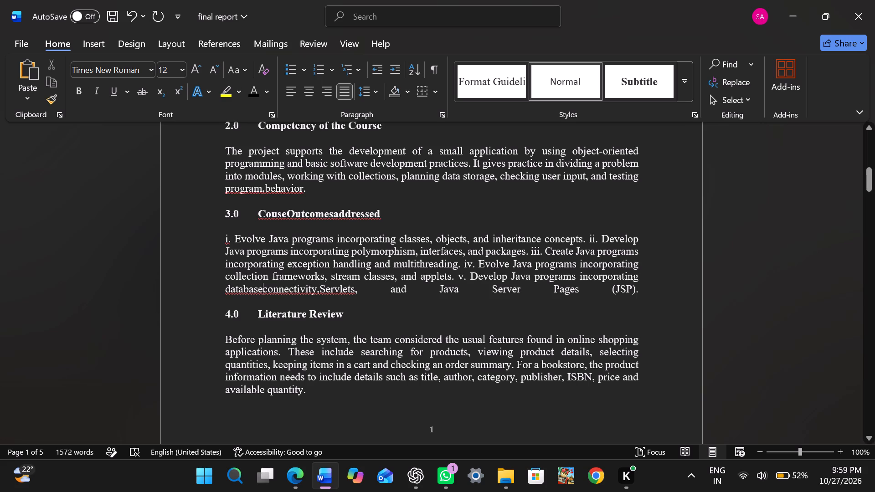
pyautogui.click(390, 288)
pyautogui.press('BackSpace')
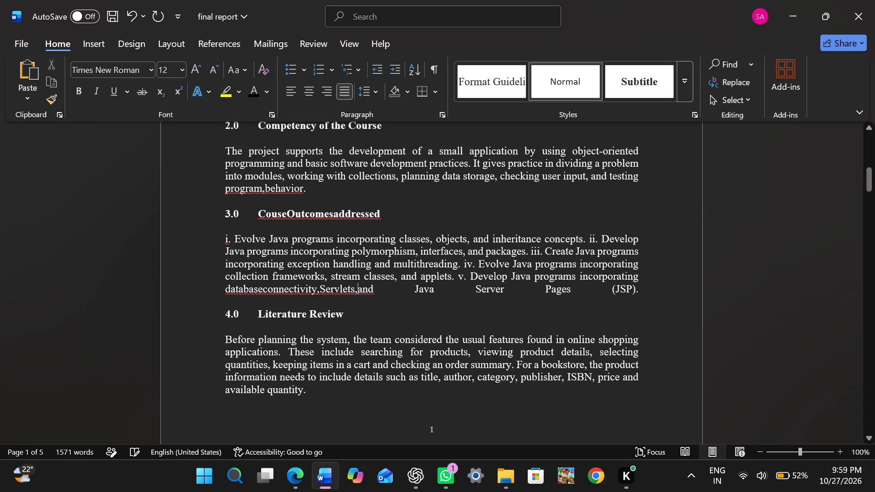
# Remove the remaining stretched spaces between "and", "Java", "Server", "Pages" and "(JSP)" in the last line of section 3.0.
pyautogui.click(409, 288)
pyautogui.press('BackSpace')
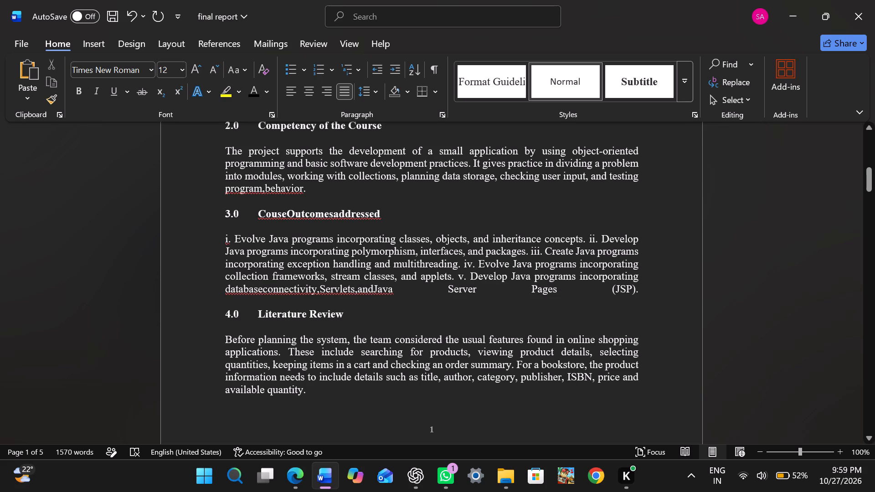
pyautogui.click(447, 291)
pyautogui.press('BackSpace')
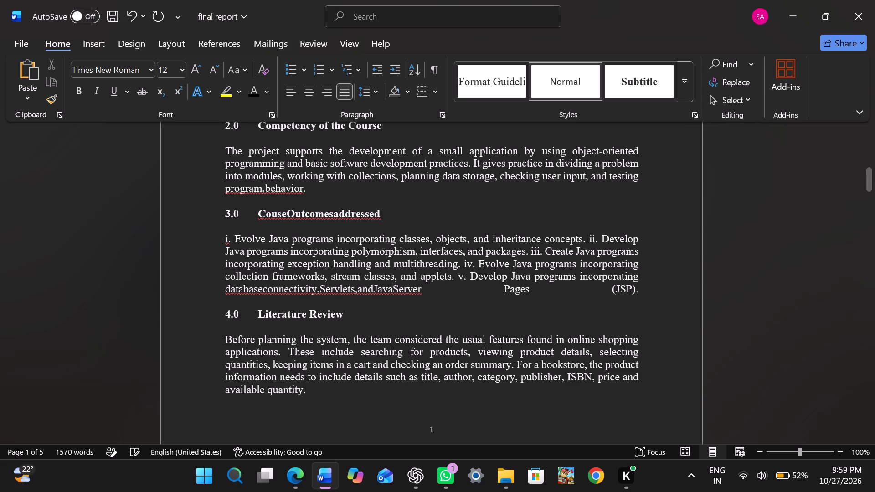
pyautogui.click(504, 287)
pyautogui.press('BackSpace')
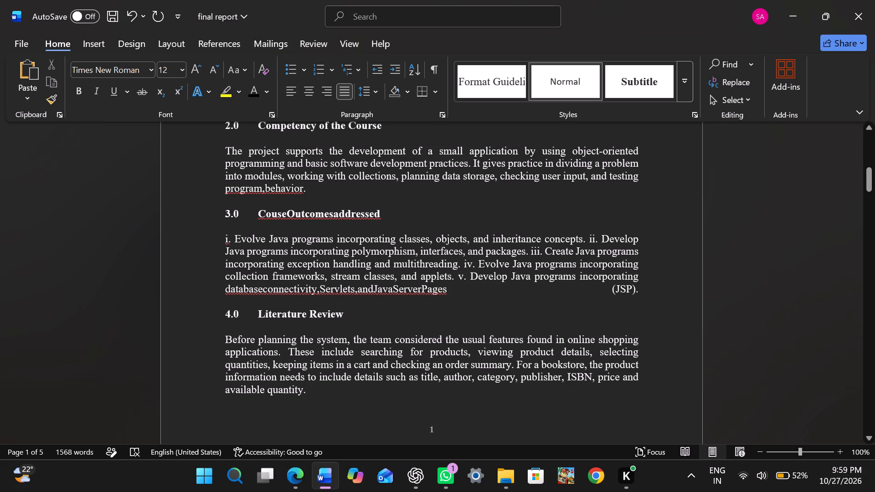
pyautogui.click(602, 290)
pyautogui.press('BackSpace')
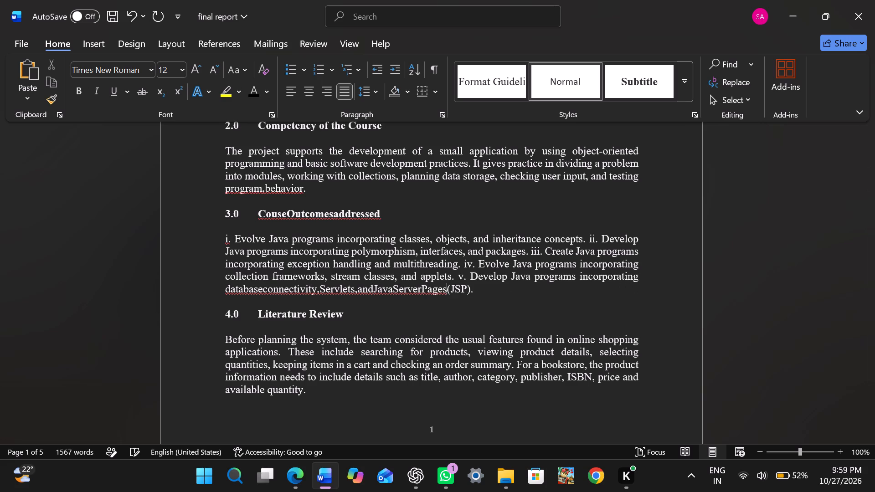
# Delete all the bookstore paragraphs under the 4.0 Literature Review heading, keeping the 5.0 heading that follows.
pyautogui.scroll(-1, 434, 358)
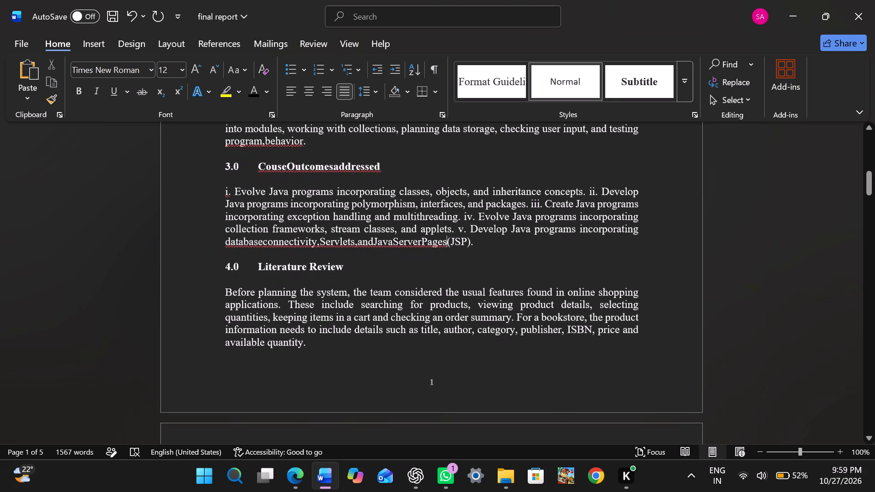
pyautogui.scroll(-1, 434, 358)
pyautogui.moveTo(313, 286); pyautogui.dragTo(209, 231)
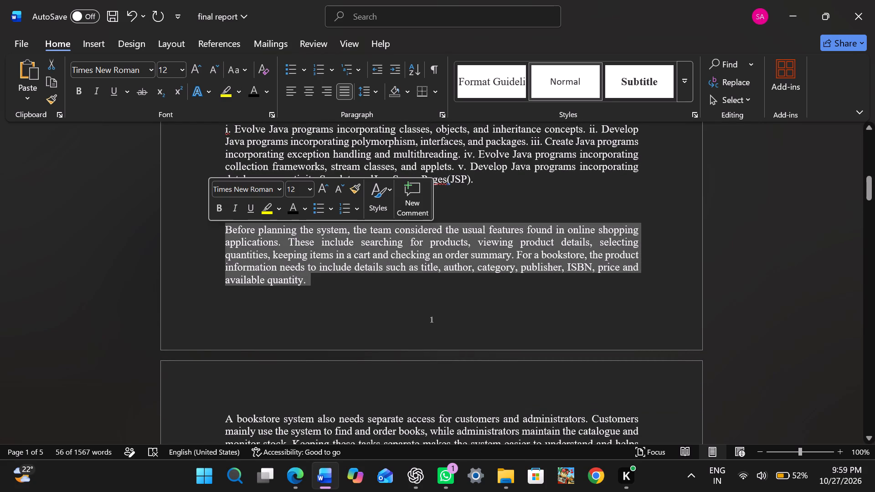
pyautogui.press('BackSpace')
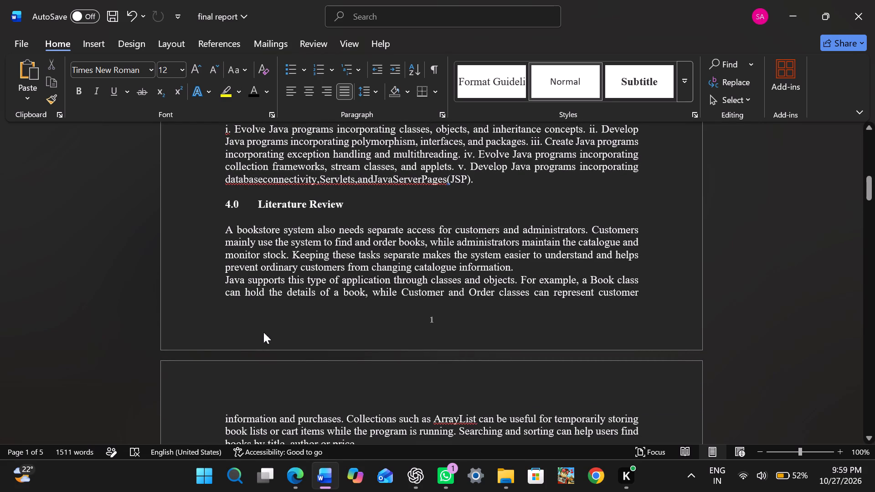
pyautogui.scroll(-2, 269, 371)
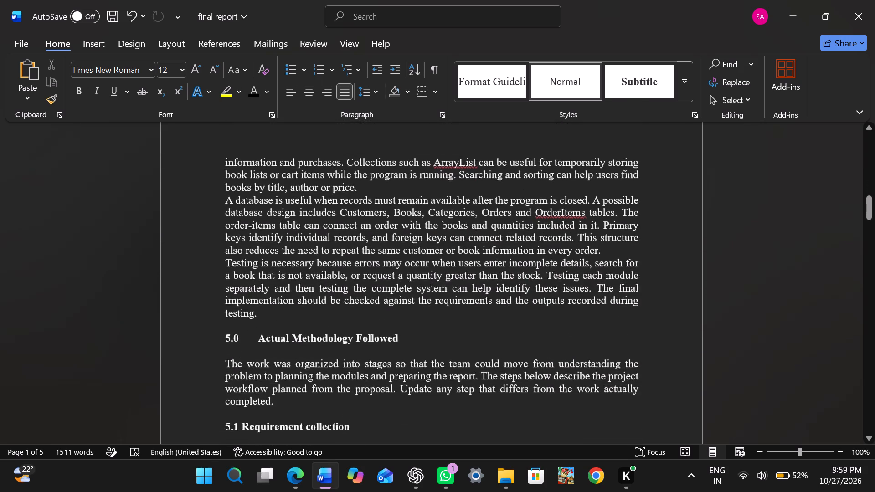
pyautogui.rightClick(269, 371)
pyautogui.click(258, 313)
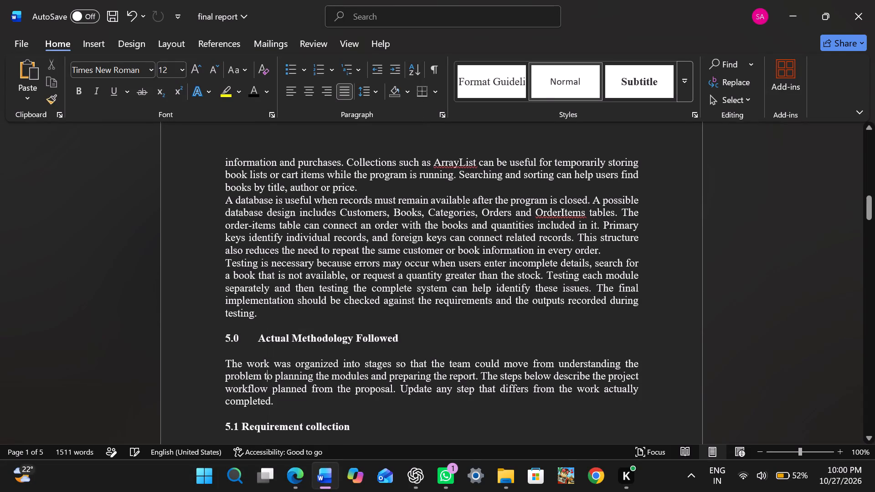
pyautogui.moveTo(258, 313); pyautogui.dragTo(225, 100)
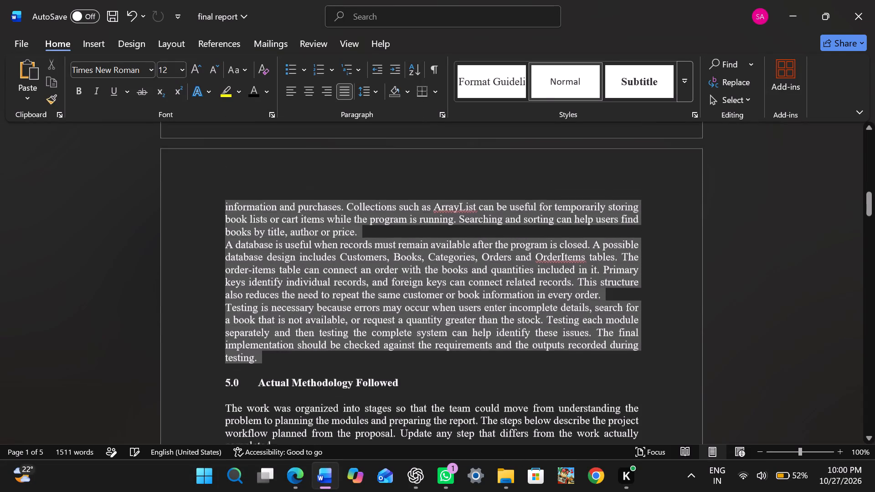
pyautogui.moveTo(225, 100); pyautogui.dragTo(217, 216)
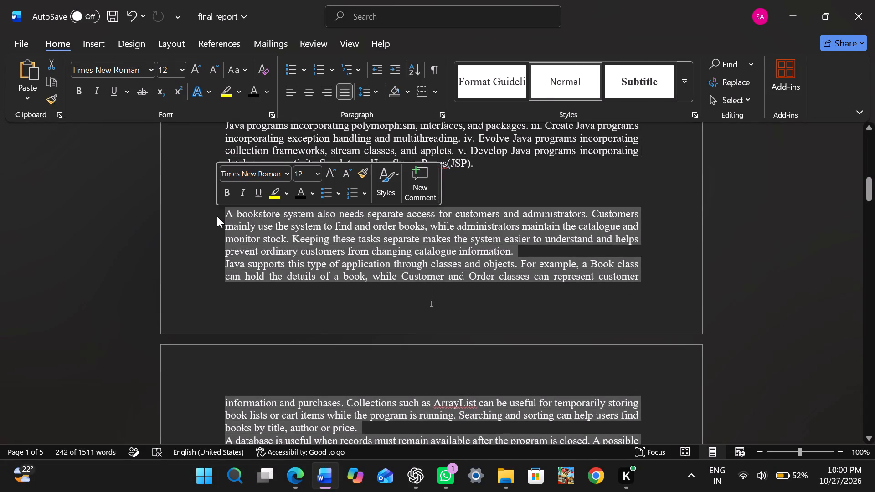
pyautogui.press('BackSpace')
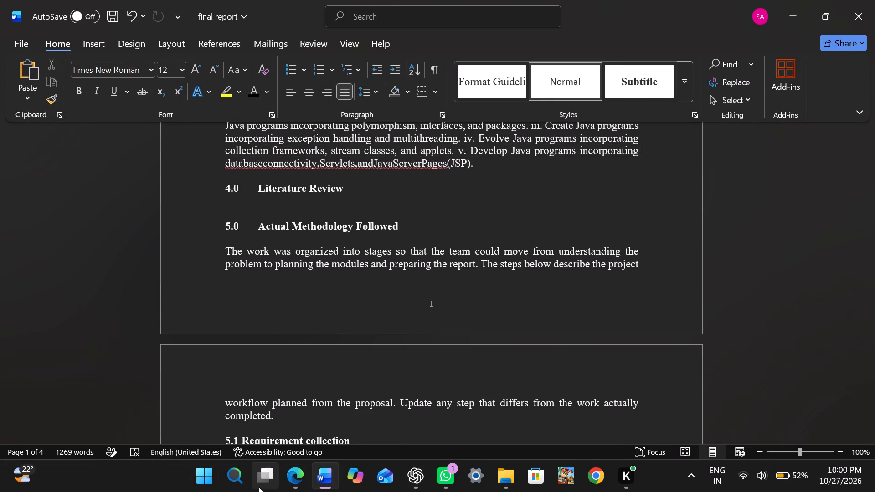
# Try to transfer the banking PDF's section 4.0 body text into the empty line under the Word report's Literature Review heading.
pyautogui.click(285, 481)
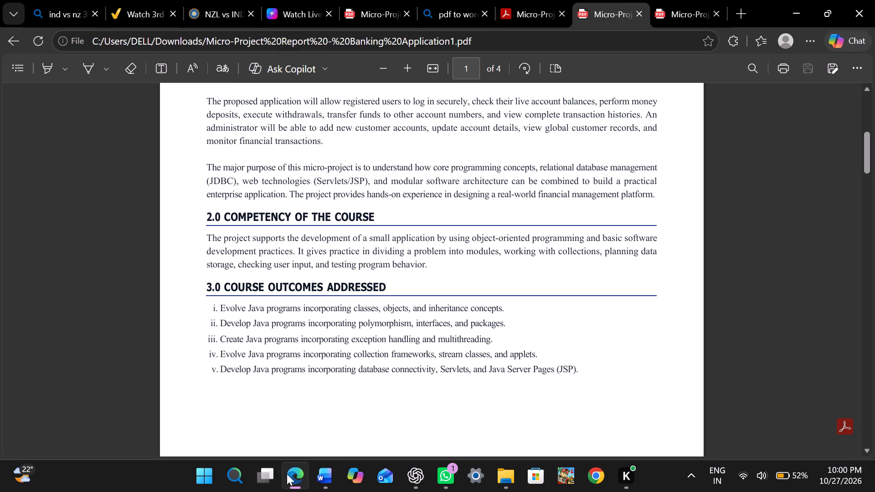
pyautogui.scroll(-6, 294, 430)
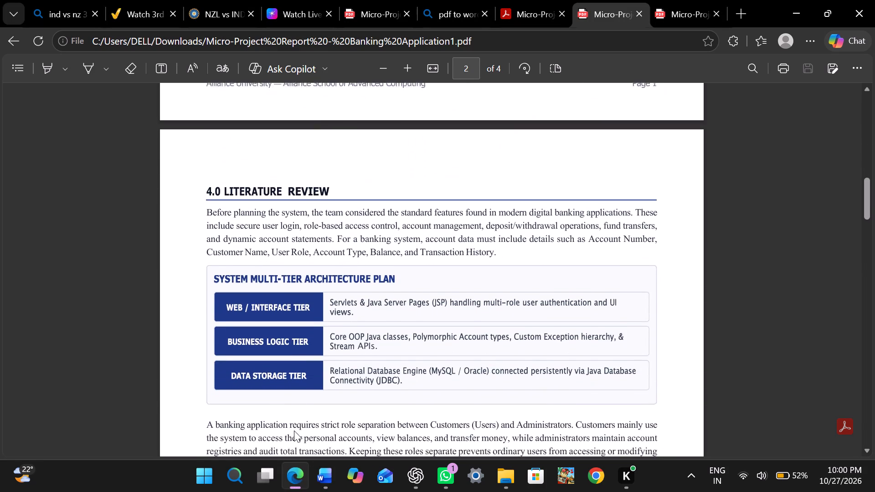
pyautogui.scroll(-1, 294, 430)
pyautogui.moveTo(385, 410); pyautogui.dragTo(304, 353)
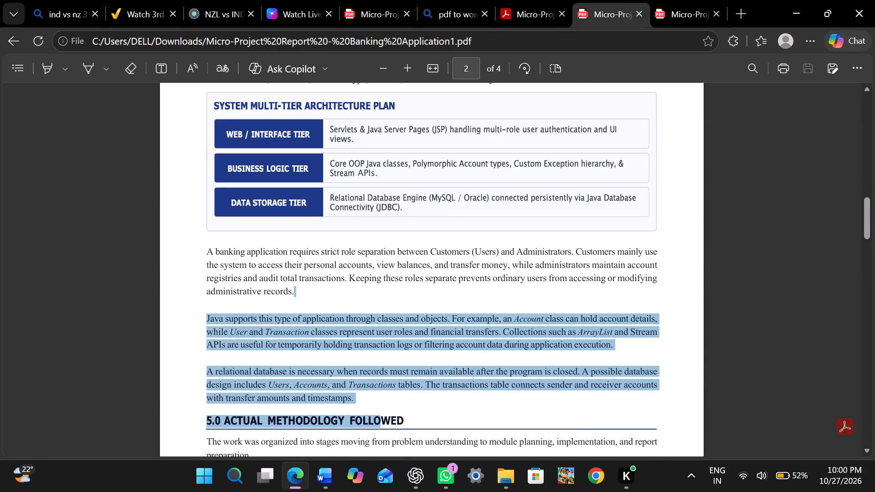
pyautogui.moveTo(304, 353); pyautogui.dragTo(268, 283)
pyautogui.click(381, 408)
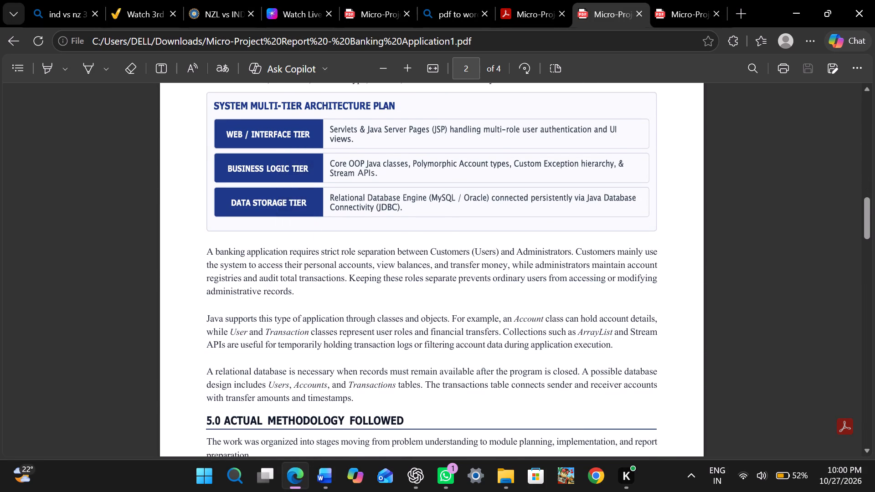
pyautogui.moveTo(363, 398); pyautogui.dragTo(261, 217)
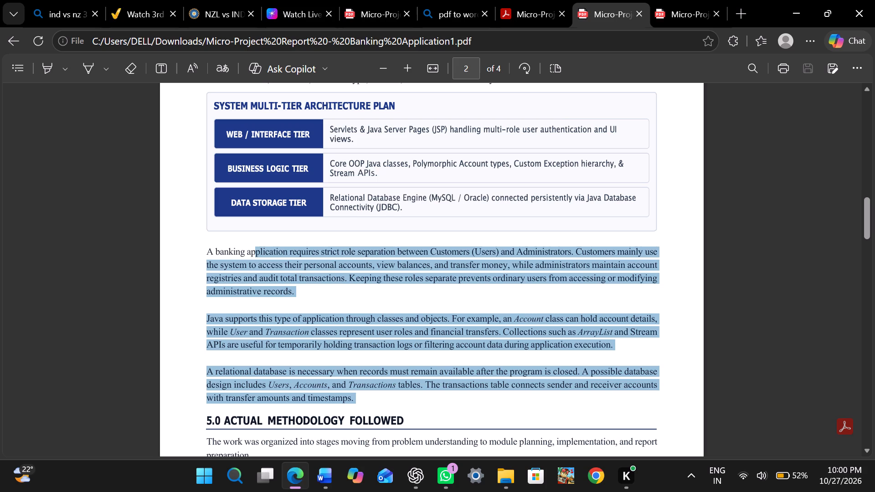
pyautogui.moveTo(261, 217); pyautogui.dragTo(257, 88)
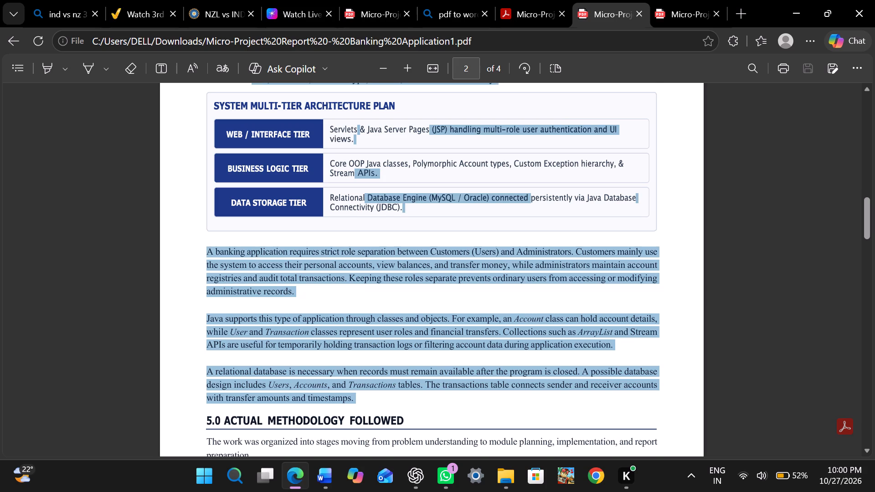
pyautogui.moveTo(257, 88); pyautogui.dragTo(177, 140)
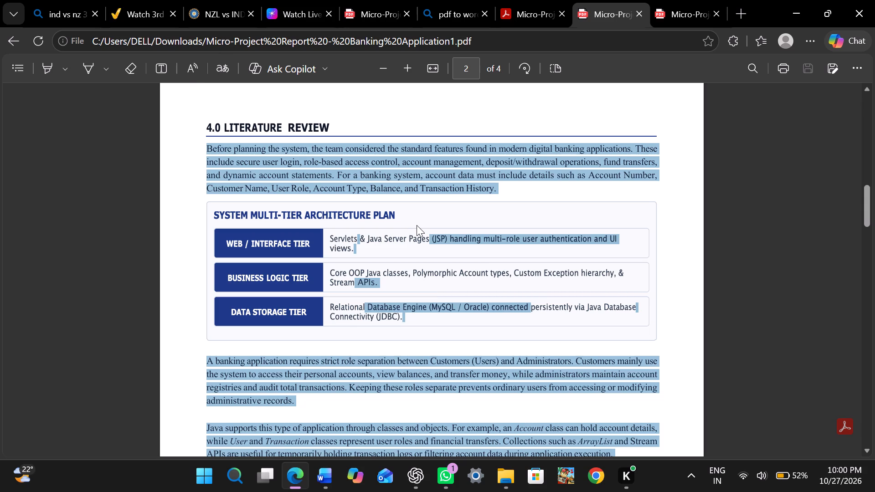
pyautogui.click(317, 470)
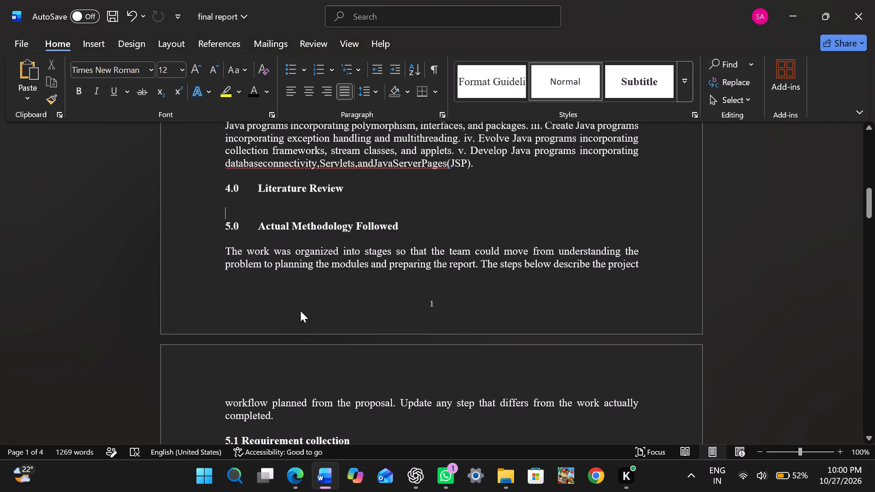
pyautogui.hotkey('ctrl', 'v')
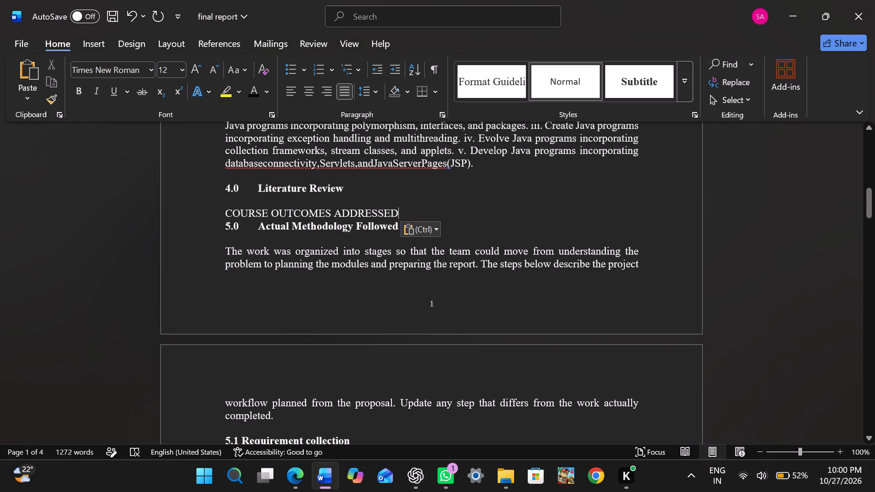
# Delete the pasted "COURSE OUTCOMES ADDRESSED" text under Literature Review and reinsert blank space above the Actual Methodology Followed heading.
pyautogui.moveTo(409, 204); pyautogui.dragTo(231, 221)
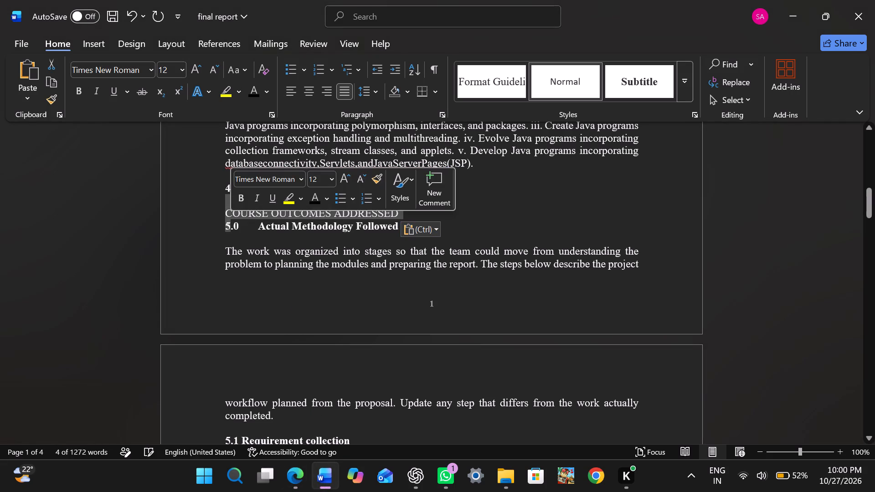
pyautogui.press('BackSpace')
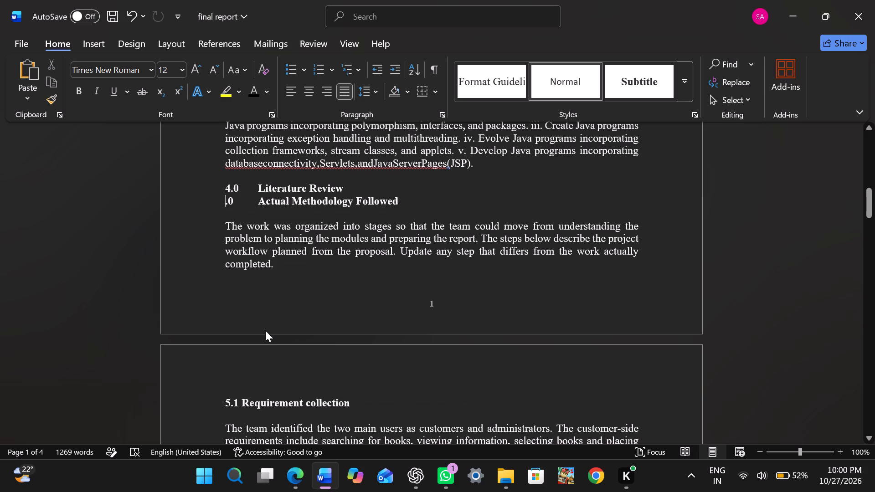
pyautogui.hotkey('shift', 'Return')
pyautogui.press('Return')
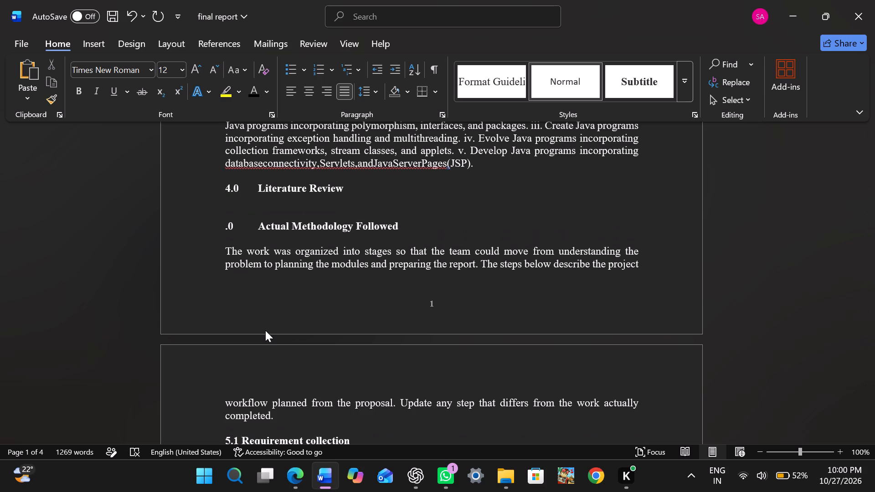
# Restore the missing 5 in the number of the Actual Methodology Followed heading, making it 5.0.
pyautogui.press('5')
# Copy the banking PDF's section 4.0 text, from "Before planning the system" through "timestamps.", into the empty line under Word's Literature Review heading.
pyautogui.click(292, 476)
pyautogui.click(565, 287)
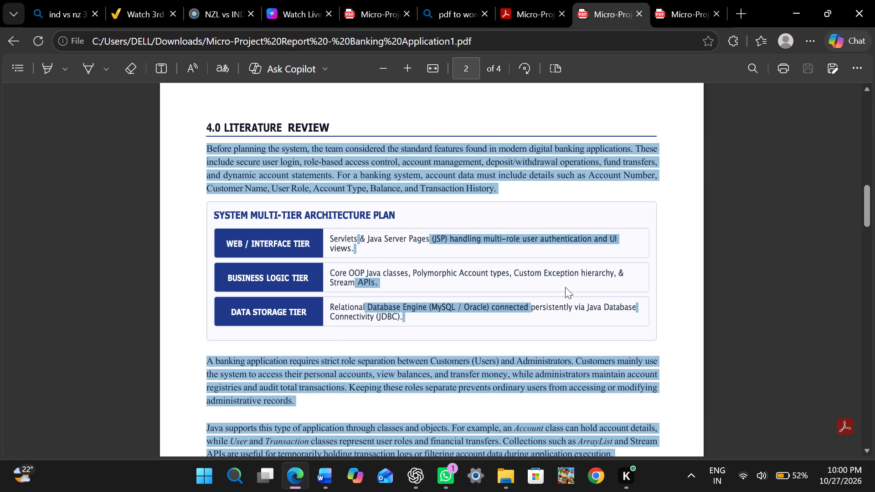
pyautogui.scroll(-1, 565, 287)
pyautogui.moveTo(362, 415); pyautogui.dragTo(147, 69)
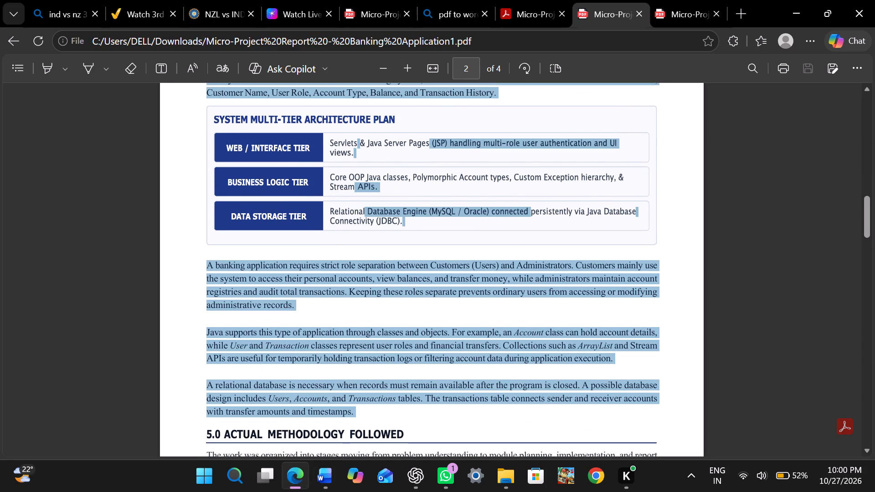
pyautogui.moveTo(147, 69); pyautogui.dragTo(192, 206)
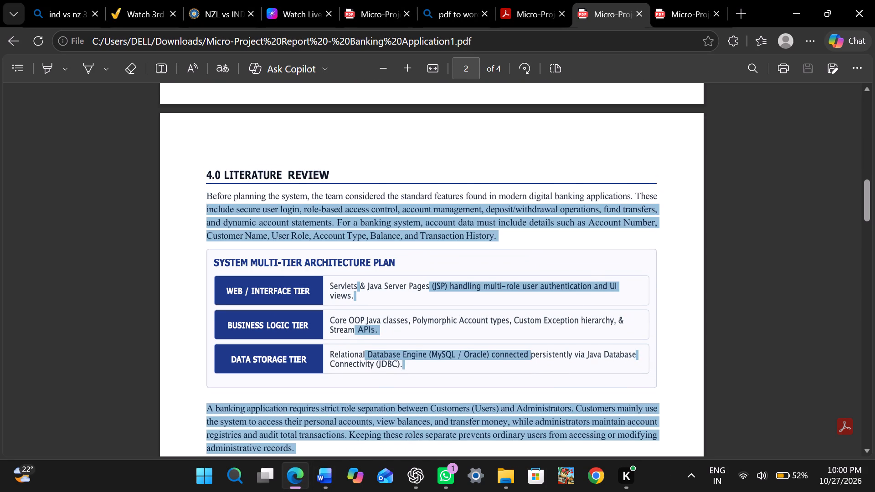
pyautogui.moveTo(192, 206); pyautogui.dragTo(190, 192)
pyautogui.hotkey('ctrl', 'c')
pyautogui.hotkey('ctrl', 'c')
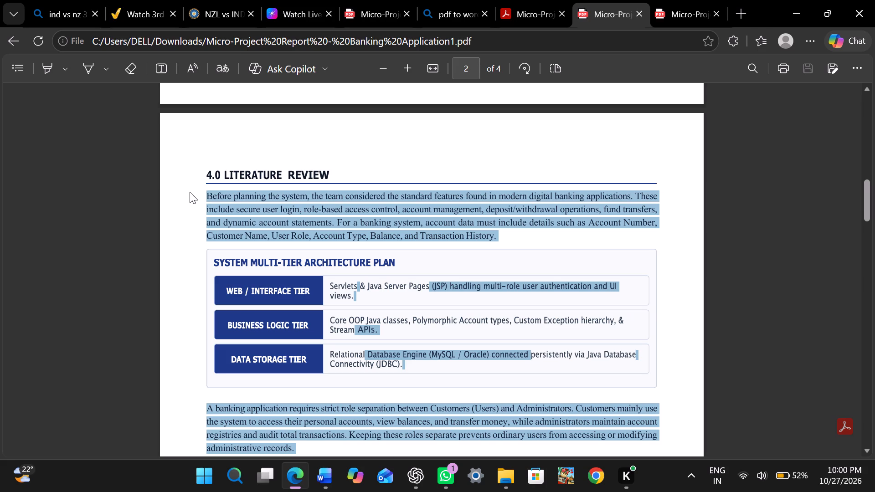
pyautogui.click(335, 491)
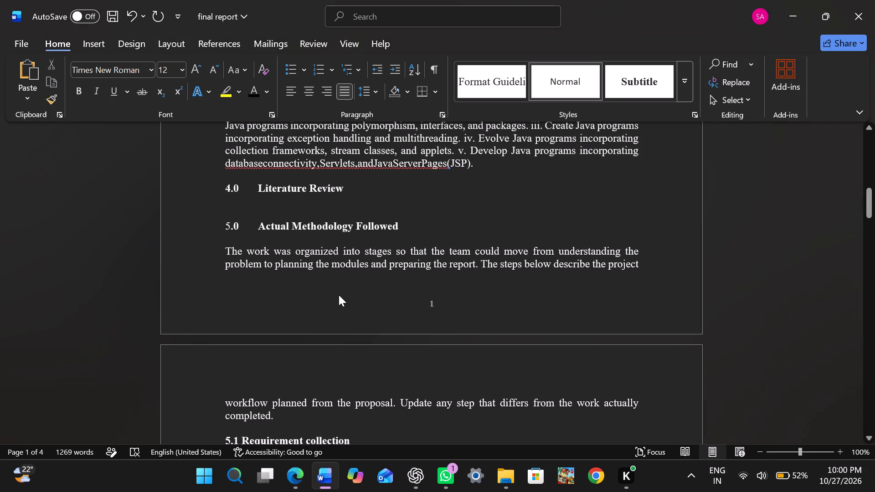
pyautogui.click(236, 206)
pyautogui.hotkey('ctrl', 'v')
pyautogui.scroll(-1, 343, 271)
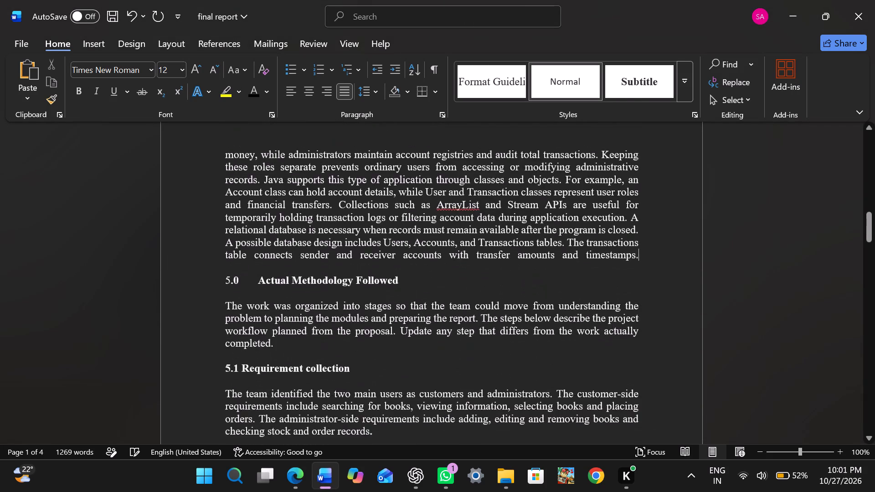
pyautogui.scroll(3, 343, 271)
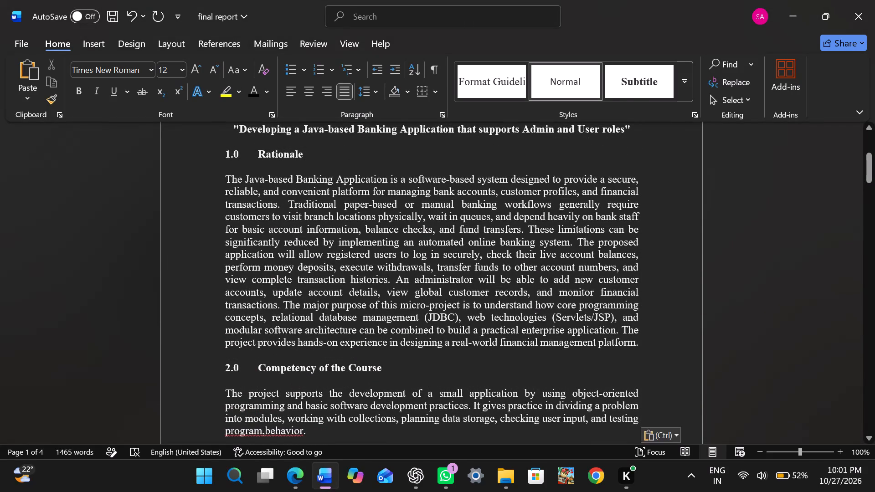
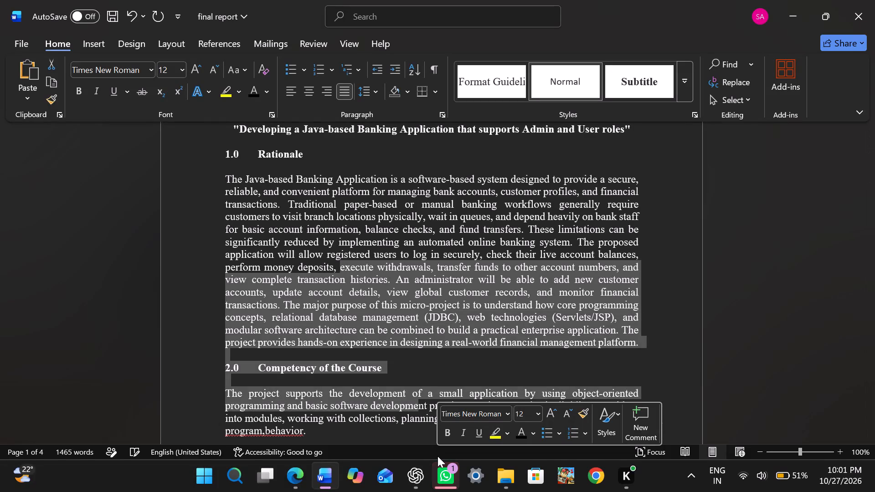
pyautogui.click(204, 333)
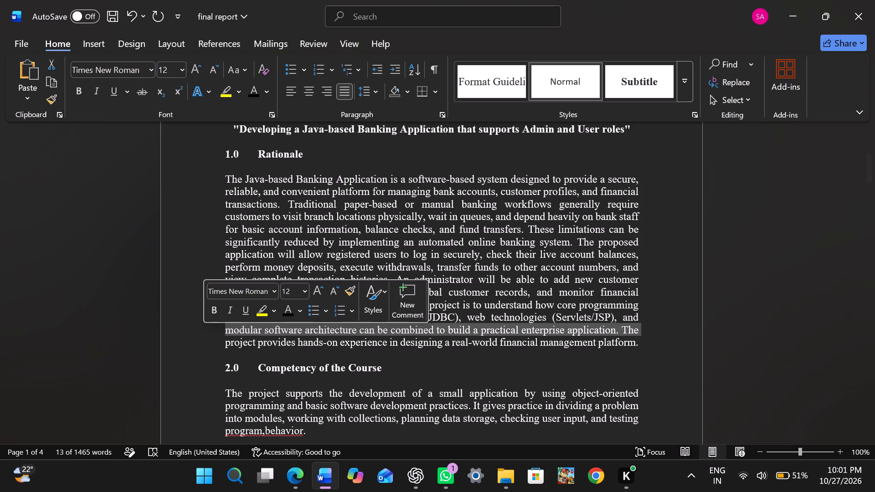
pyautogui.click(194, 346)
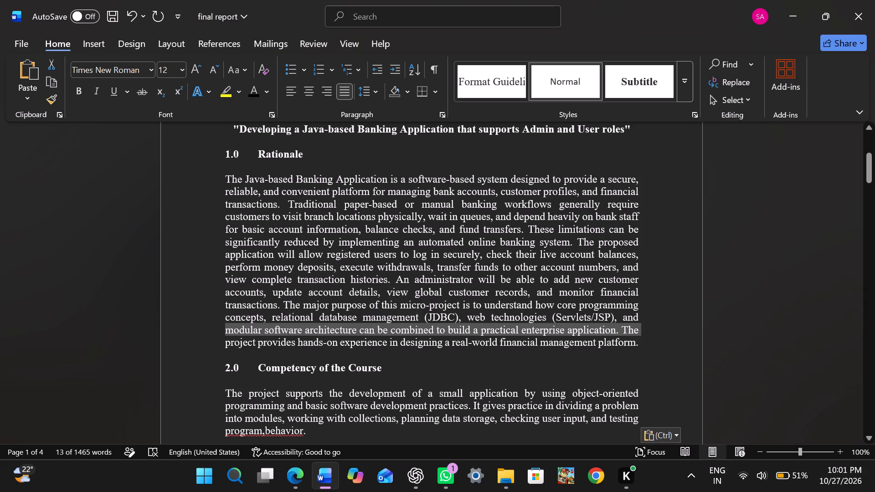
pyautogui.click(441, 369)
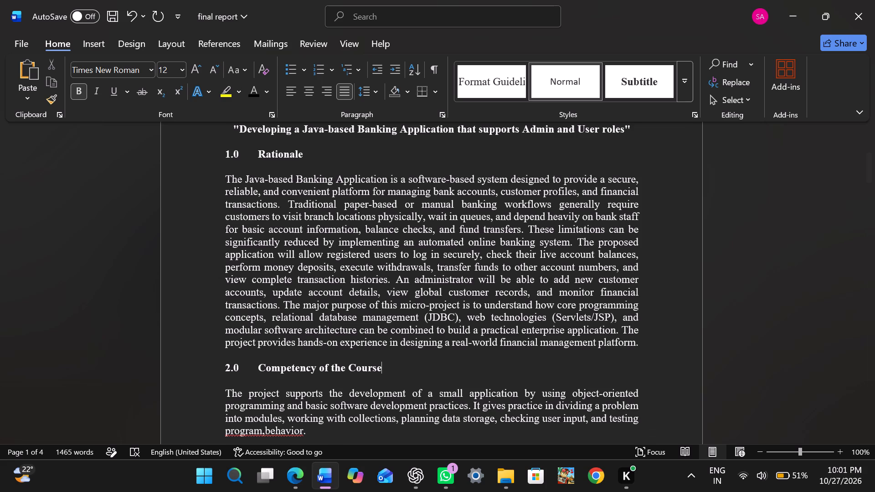
# Look through the whole Word report, from the Rationale section to the References, to check which bookstore content still needs replacing.
pyautogui.scroll(-4, 441, 369)
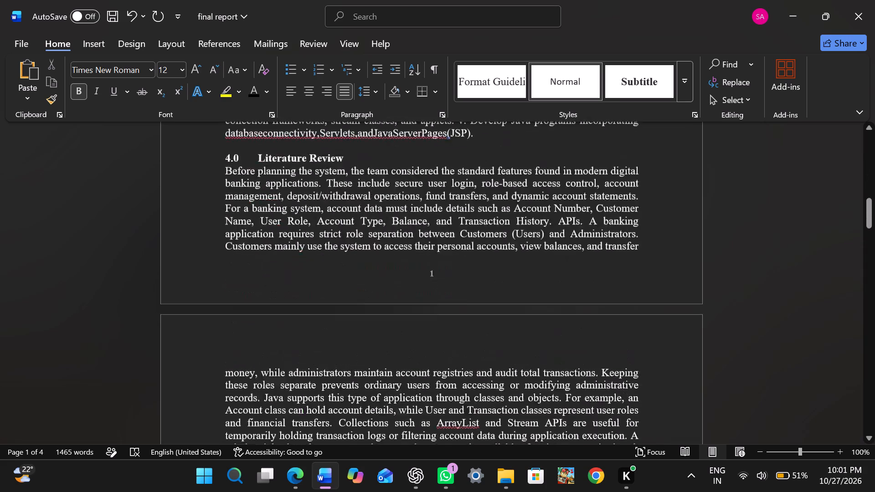
pyautogui.scroll(-6, 441, 369)
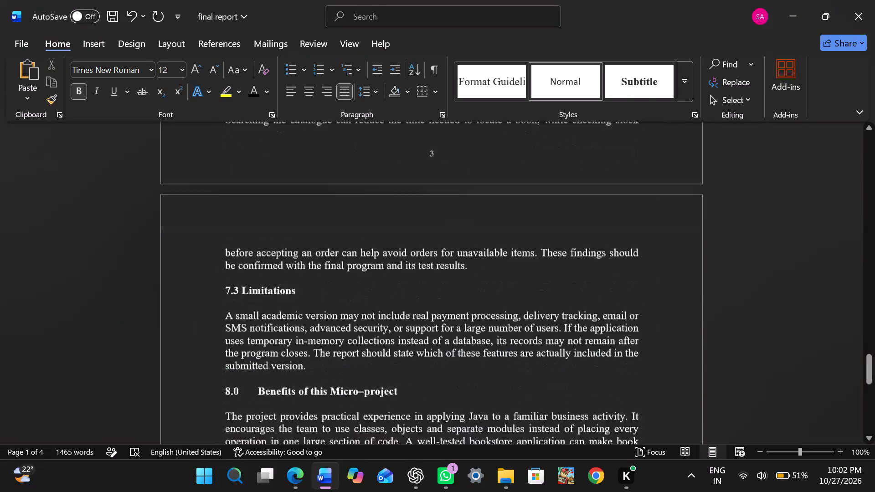
pyautogui.scroll(-4, 441, 369)
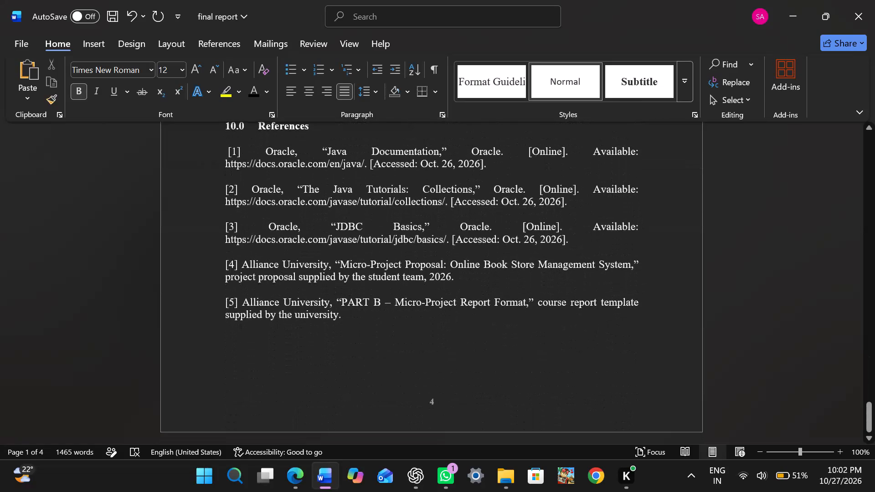
pyautogui.scroll(2, 441, 369)
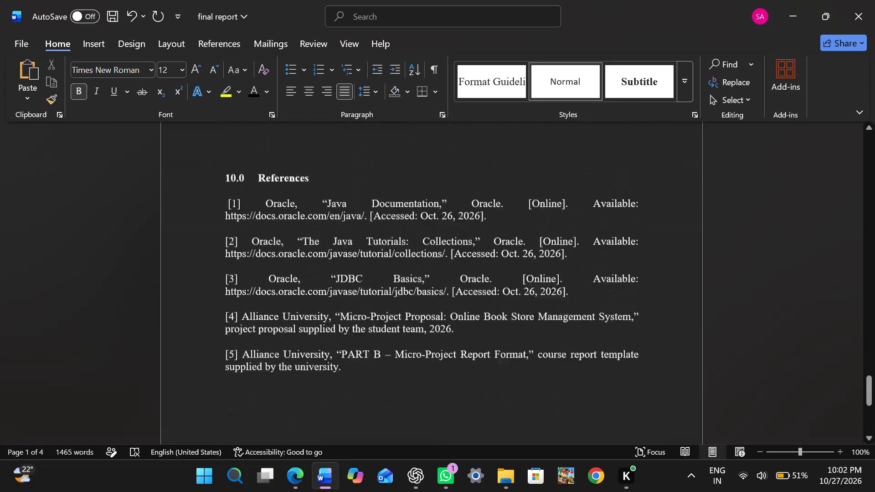
pyautogui.scroll(6, 441, 369)
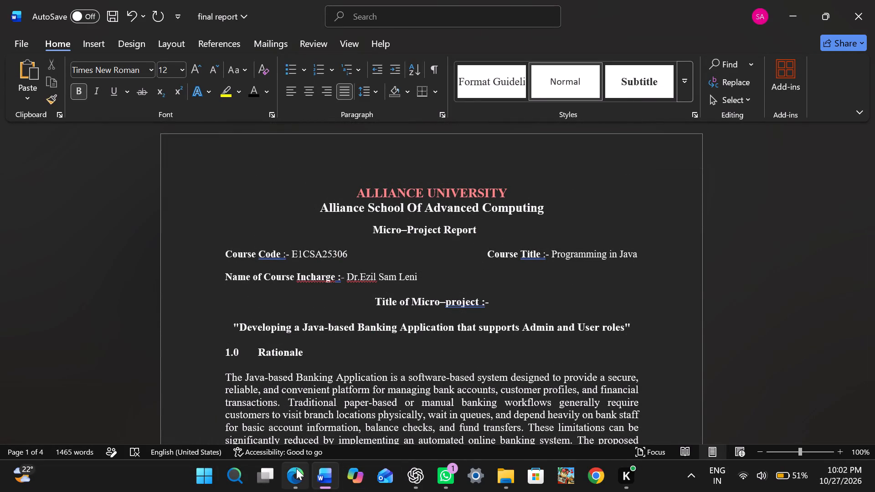
# Switch to the banking PDF in Edge, examine its content from section 4.0 through the section 7.0 test cases, and return to the Word report.
pyautogui.click(296, 469)
pyautogui.scroll(-2, 315, 329)
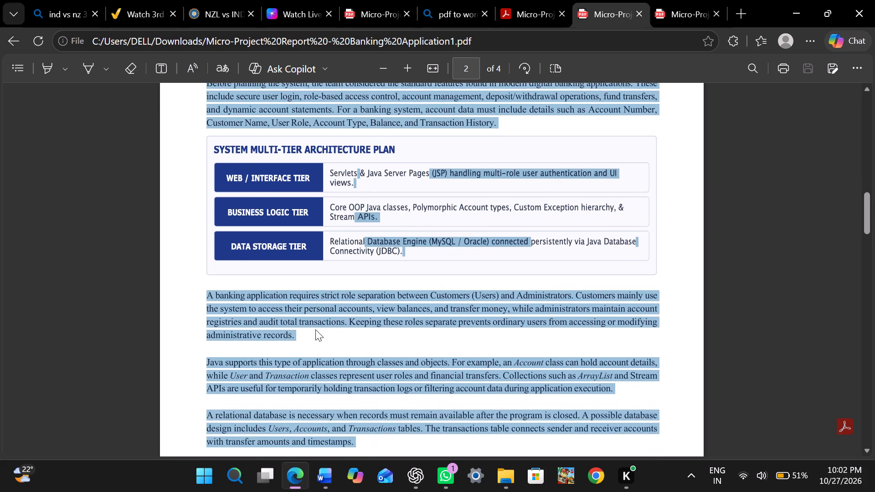
pyautogui.scroll(-8, 315, 329)
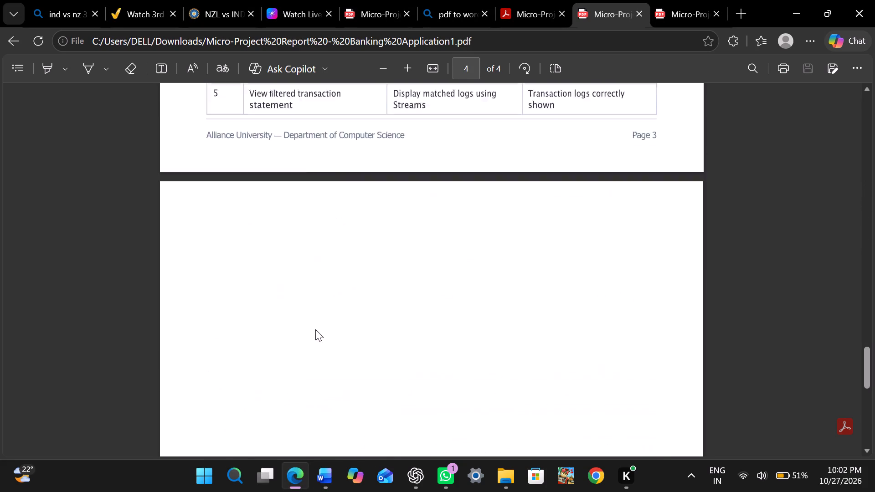
pyautogui.scroll(7, 315, 329)
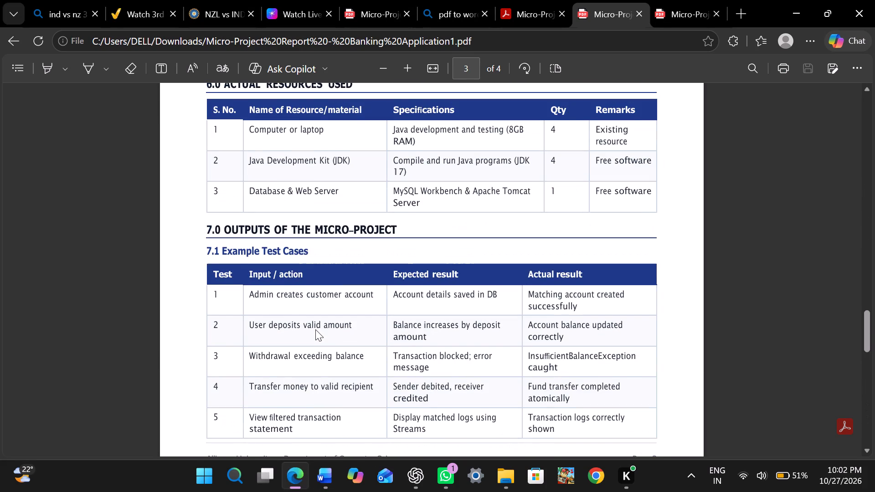
pyautogui.scroll(5, 315, 329)
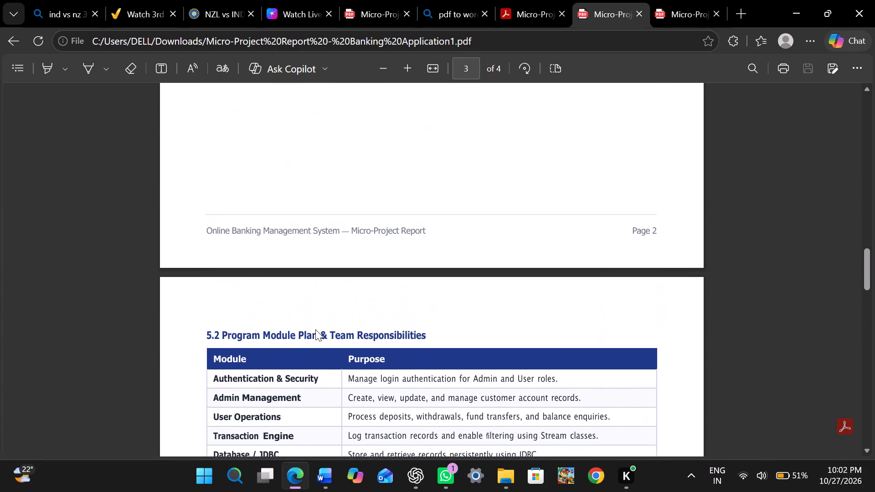
pyautogui.scroll(9, 315, 329)
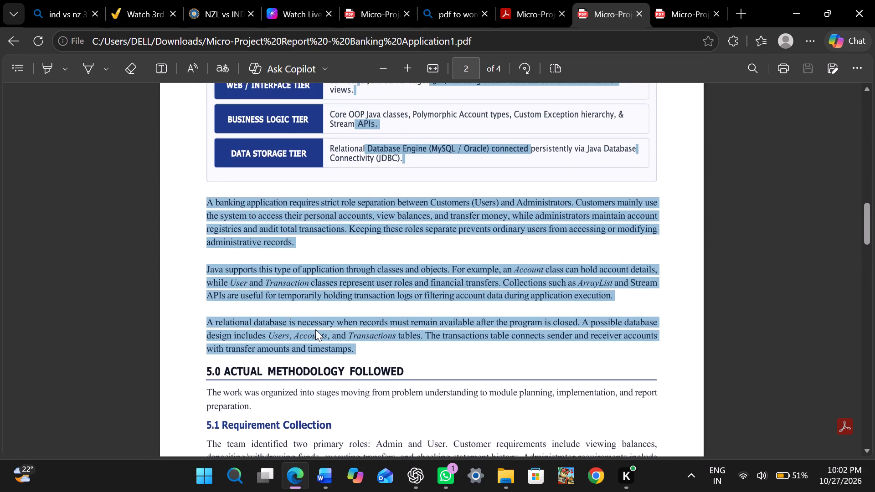
pyautogui.scroll(1, 315, 329)
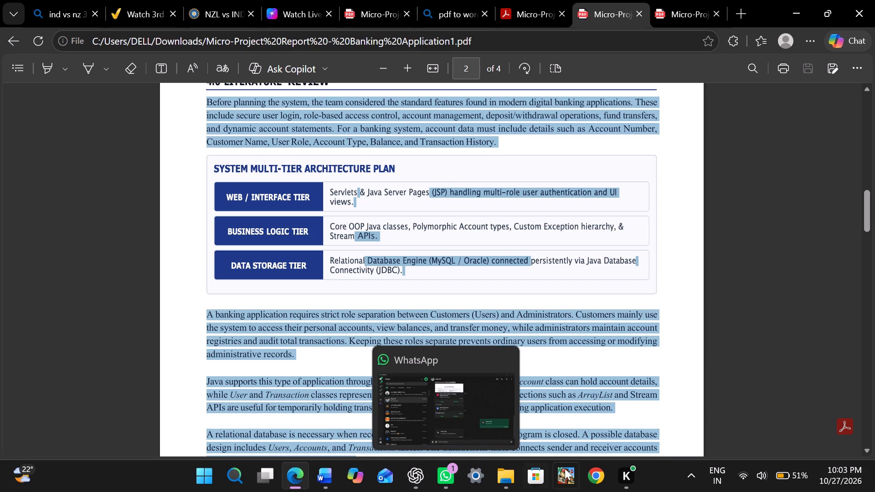
pyautogui.click(327, 471)
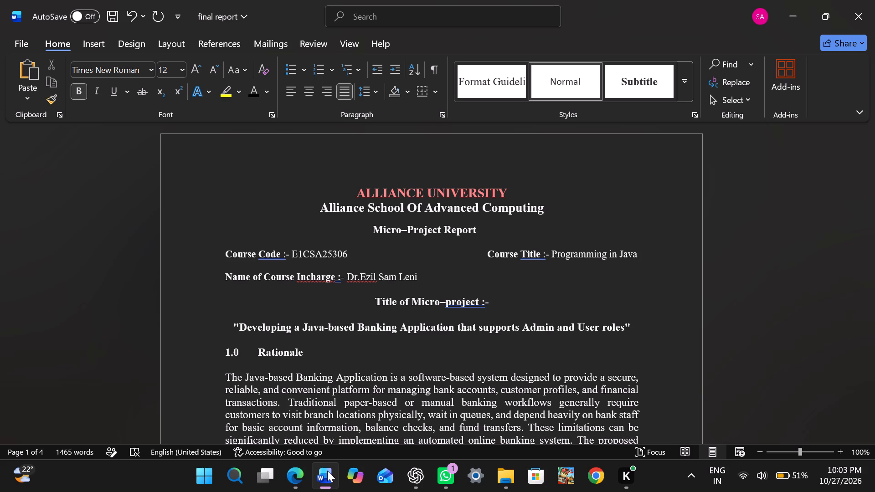
# Close the final report document in Word without saving its changes.
pyautogui.click(874, 0)
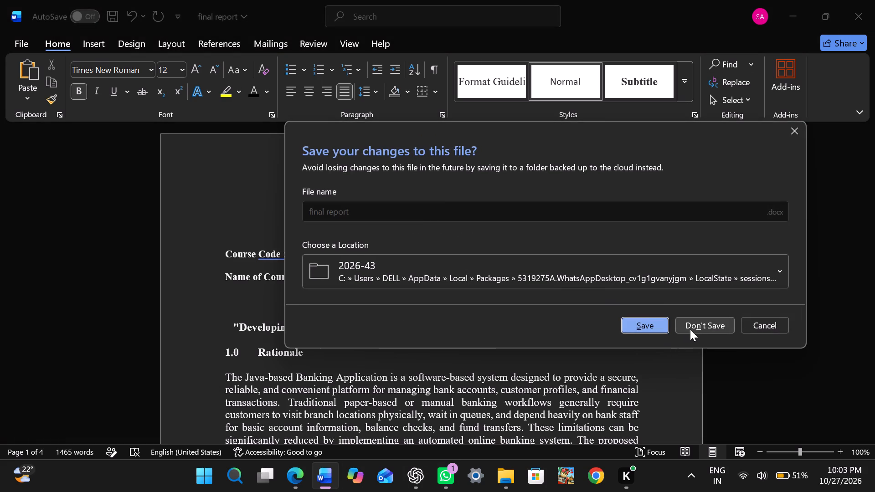